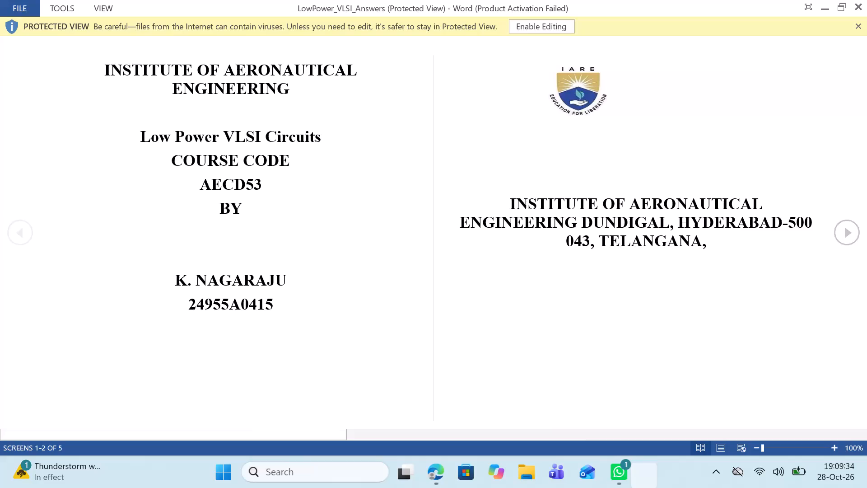
Enable editing for the LowPower_VLSI_Answers document and dismiss the Office activation wizard.
left_click(536, 33)
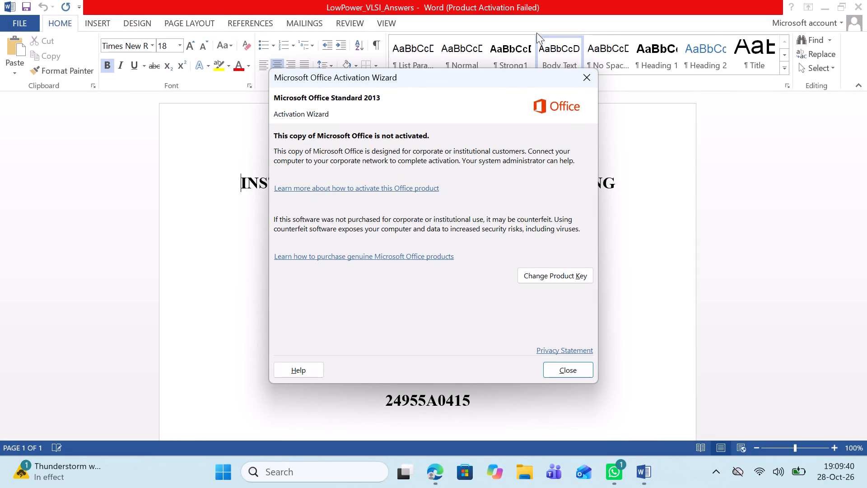
left_click(591, 82)
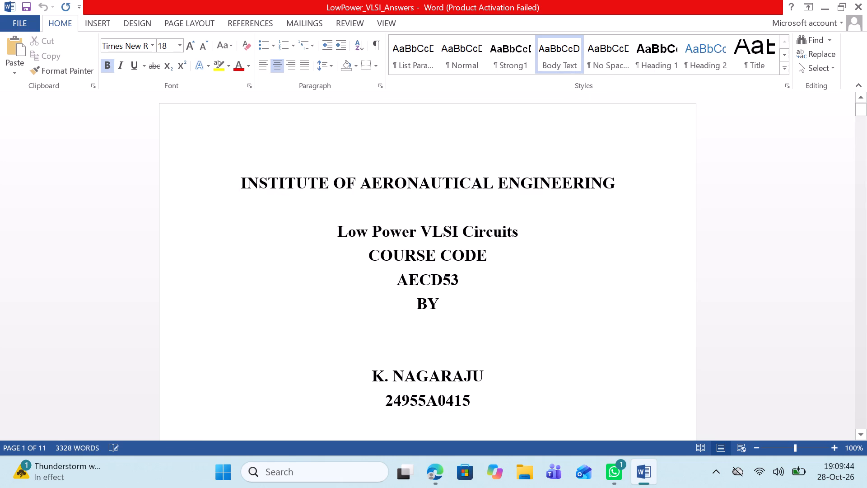
Copy the whole cover page content, from the institute heading through the logo to the Dundigal, Hyderabad address.
left_click_drag(239, 179, 498, 455)
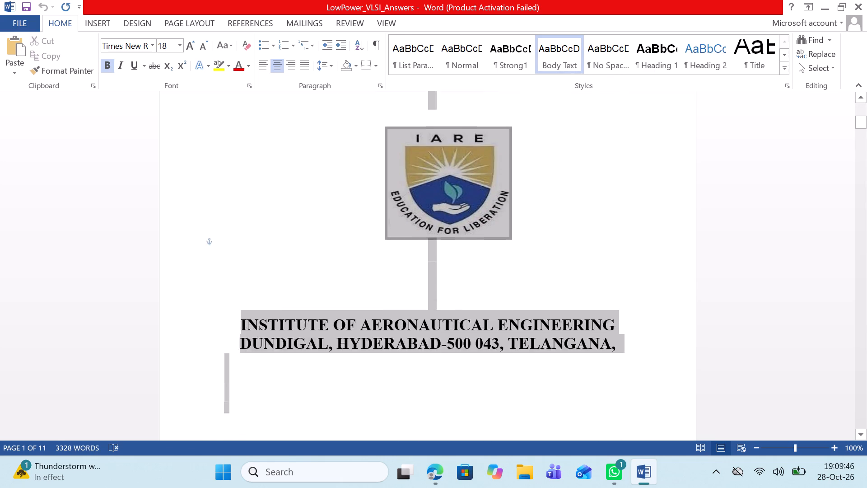
left_click_drag(498, 455, 535, 74)
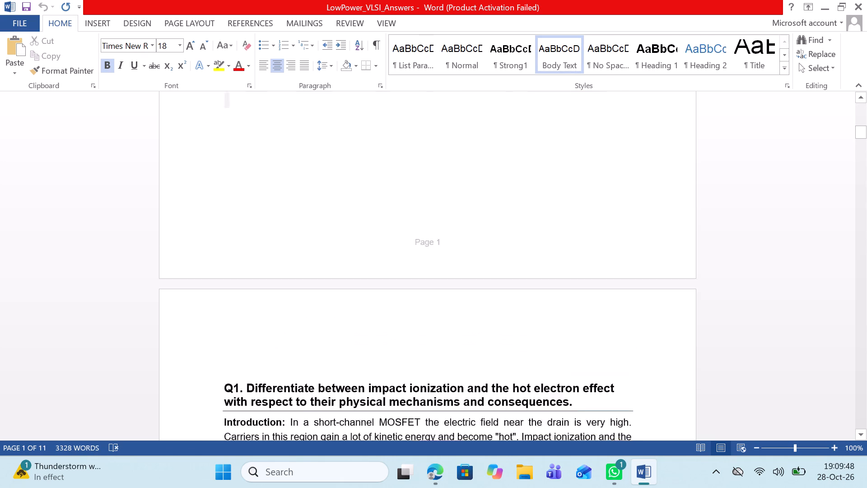
left_click_drag(535, 74, 625, 174)
key("ctrl+c")
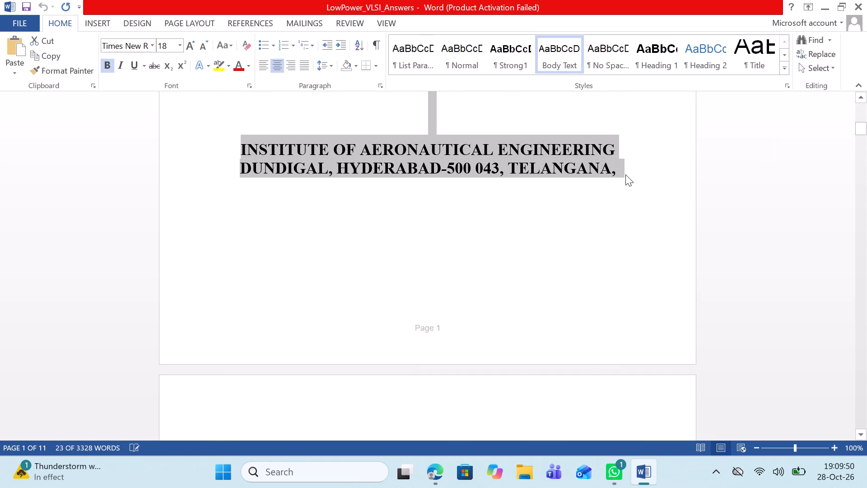
Open the Embedded_System_Design_and_Development_Answers PDF from the 10 questions folder on the desktop.
left_click(866, 487)
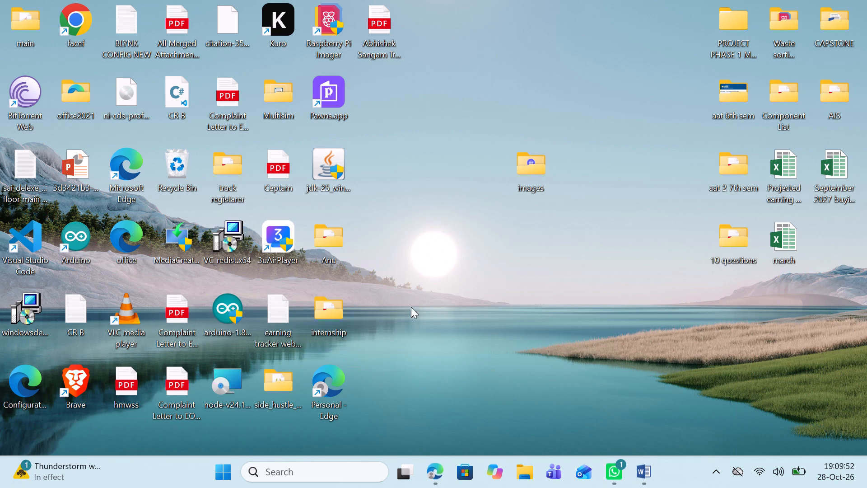
left_click(487, 400)
double_click(734, 238)
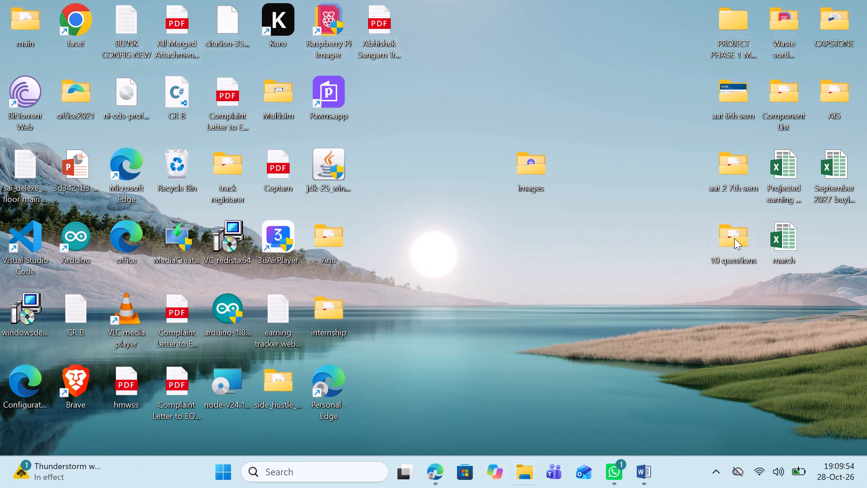
double_click(308, 113)
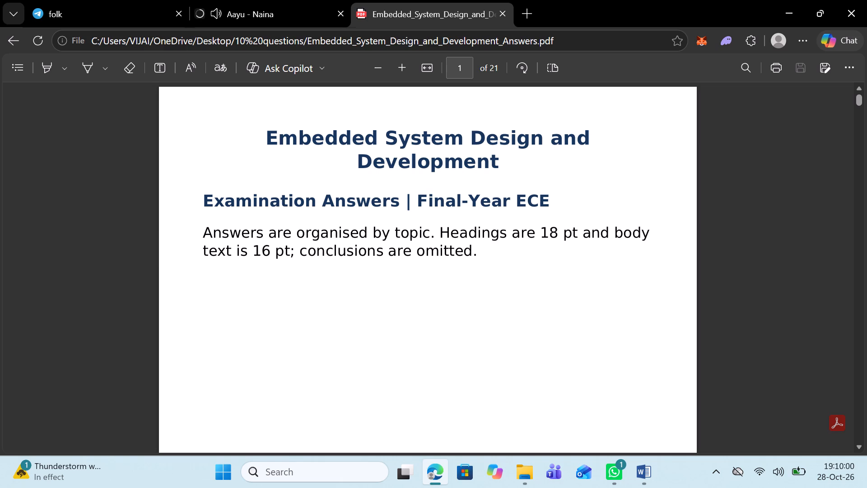
Look through the opening pages of the Embedded System Design and Development answers PDF.
scroll(359, 152, "up", 2)
scroll(359, 152, "down", 6)
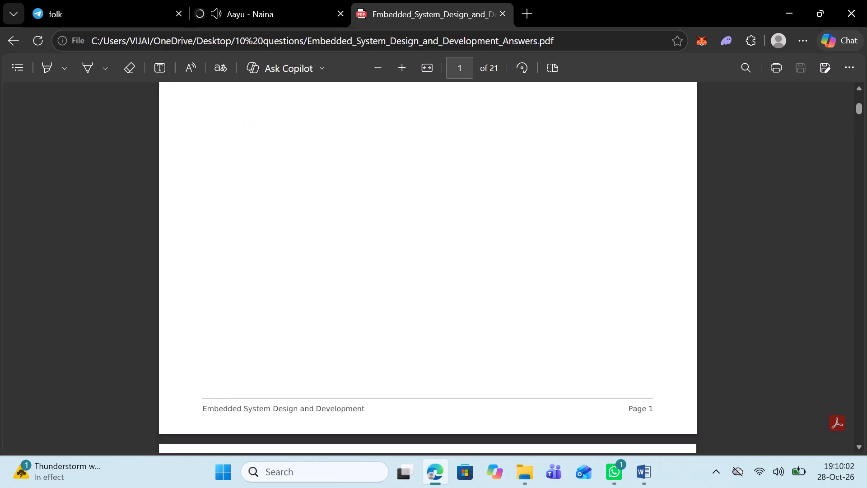
scroll(359, 152, "down", 8)
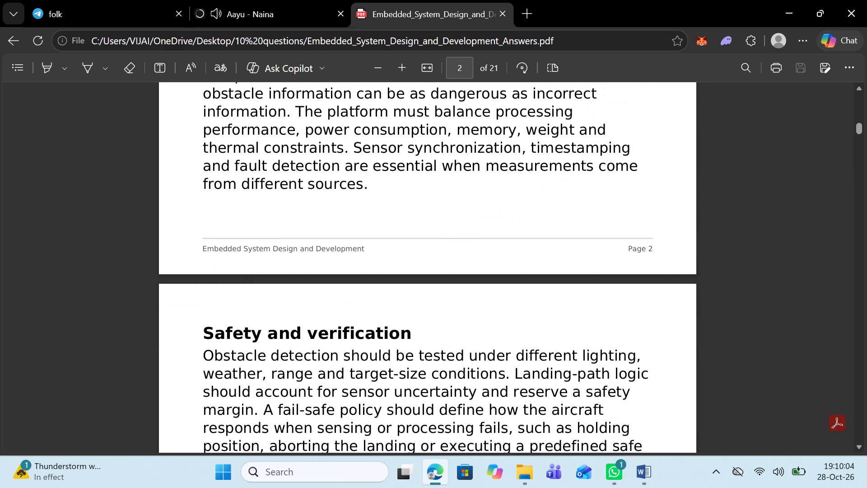
scroll(359, 152, "up", 9)
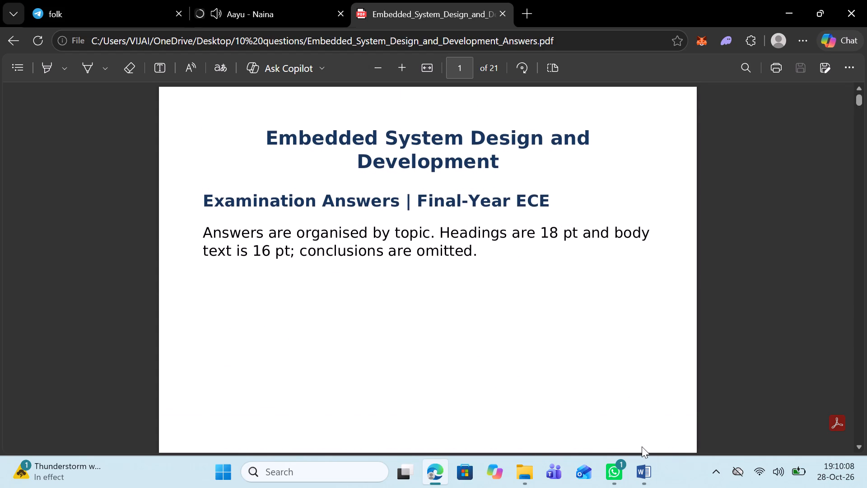
Back in Word, delete all the question-and-answer content from Q1 to the document's end, keeping the cover page.
left_click(648, 477)
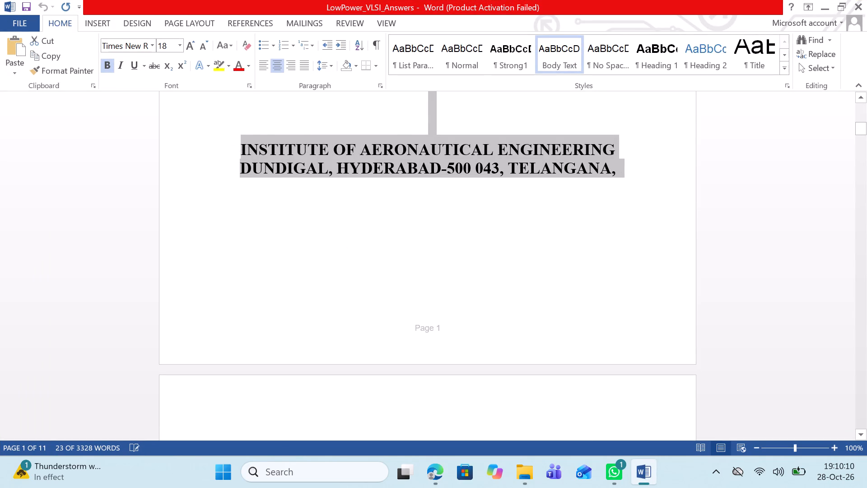
left_click(432, 277)
scroll(435, 341, "down", 1)
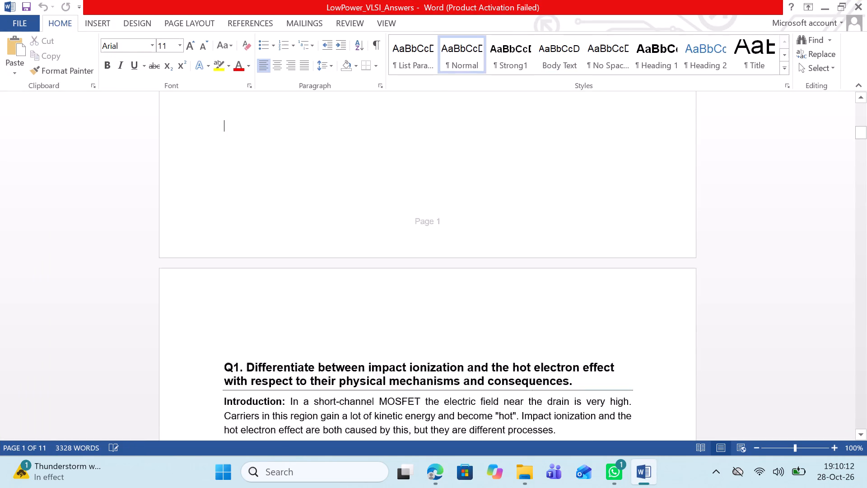
scroll(435, 341, "down", 1)
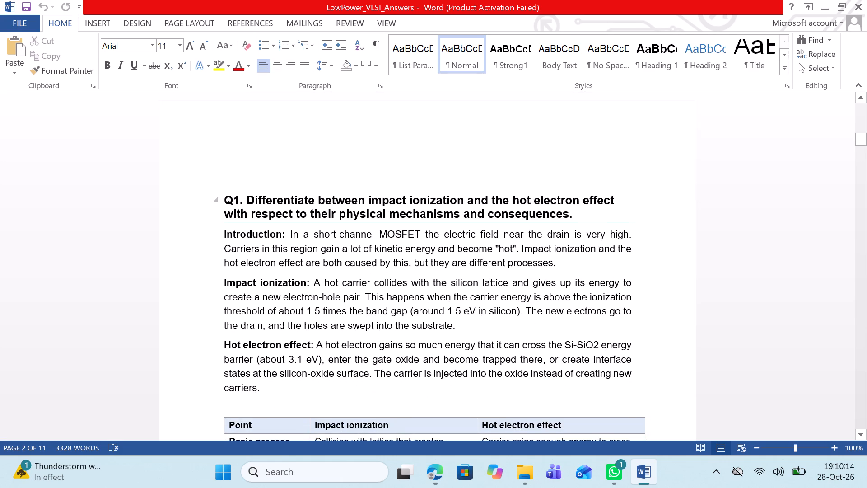
left_click_drag(228, 196, 599, 448)
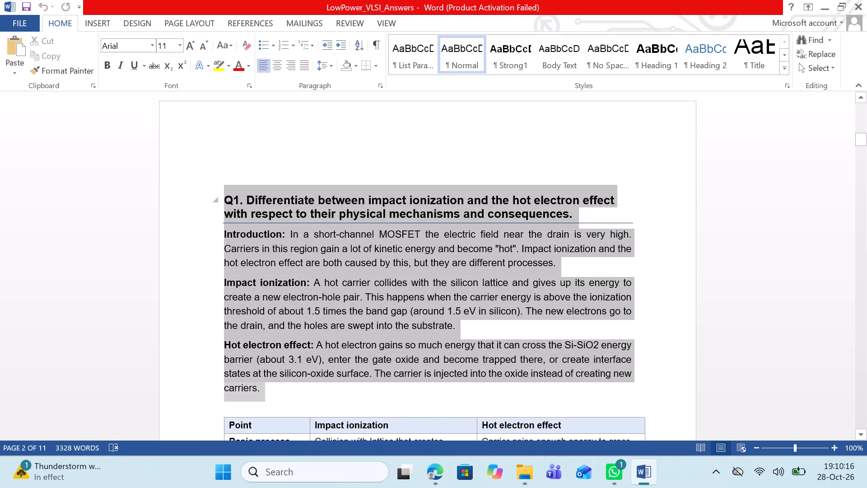
left_click_drag(599, 448, 704, 487)
key("BackSpace")
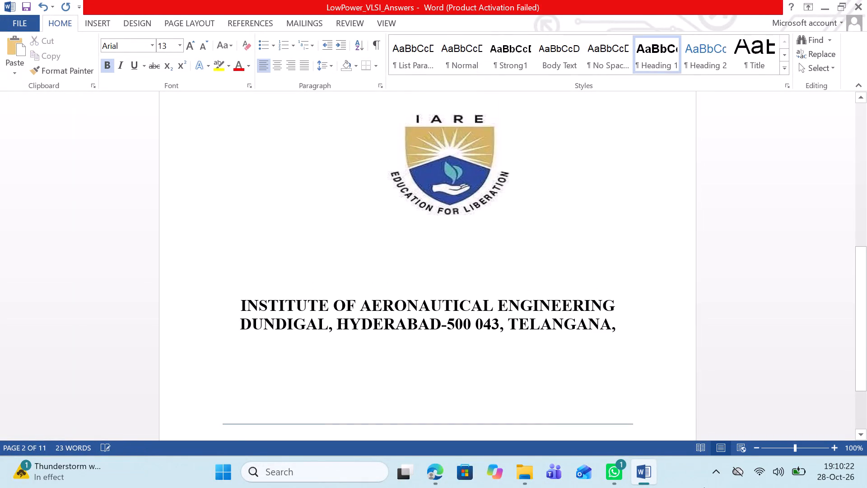
Change the last two digits of the student roll number on the cover page to 20.
scroll(560, 360, "up", 1)
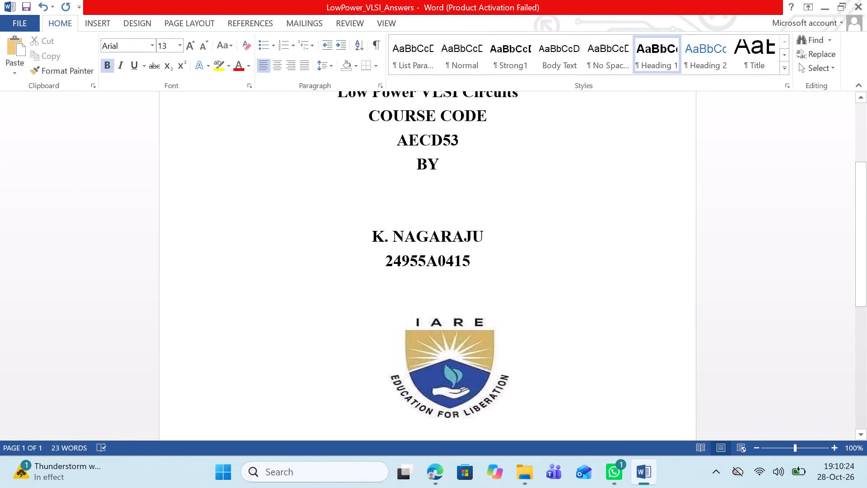
scroll(560, 360, "up", 3)
left_click(471, 396)
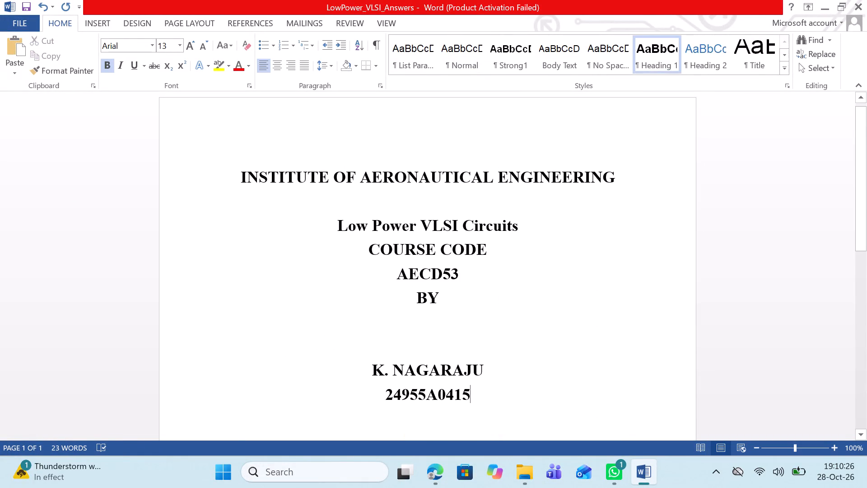
key("BackSpace")
key("BackSpace")
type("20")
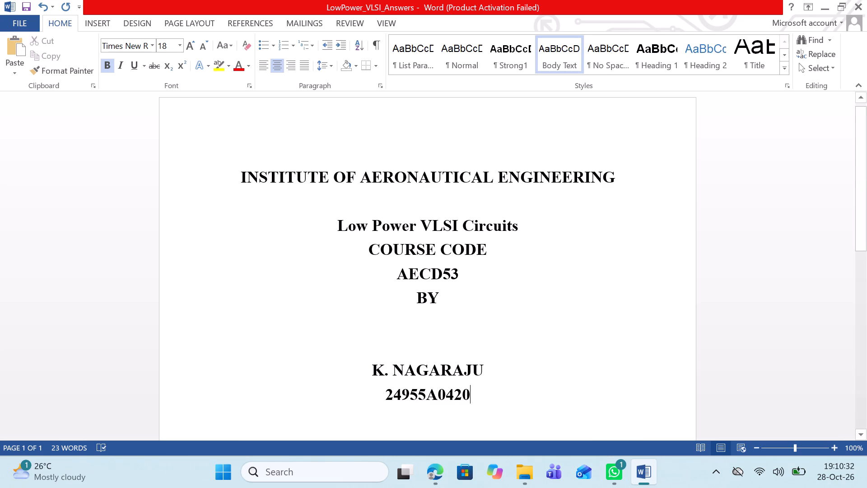
Check the PDF's title and replace the cover page's Low Power VLSI Circuits line with "Embedded System Design and Development".
left_click(427, 476)
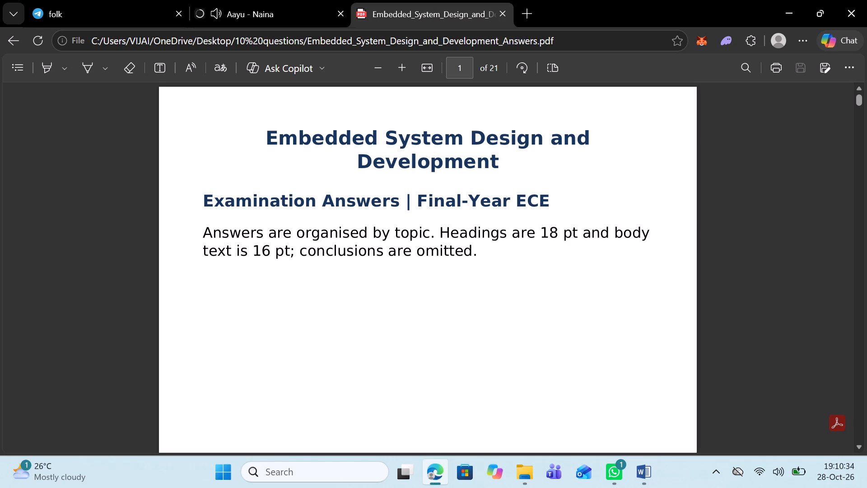
left_click_drag(508, 168, 353, 138)
left_click_drag(353, 138, 297, 140)
left_click(635, 477)
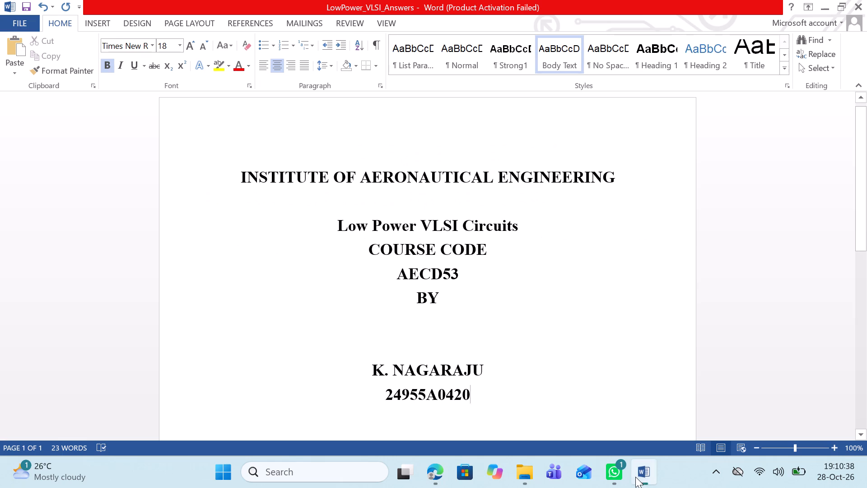
left_click(519, 228)
key("BackSpace")
key("BackSpace")
key("BackSpace")
key("BackSpace")
key("BackSpace")
key("BackSpace")
key("BackSpace")
key("BackSpace")
key("BackSpace")
key("BackSpace")
key("BackSpace")
key("BackSpace")
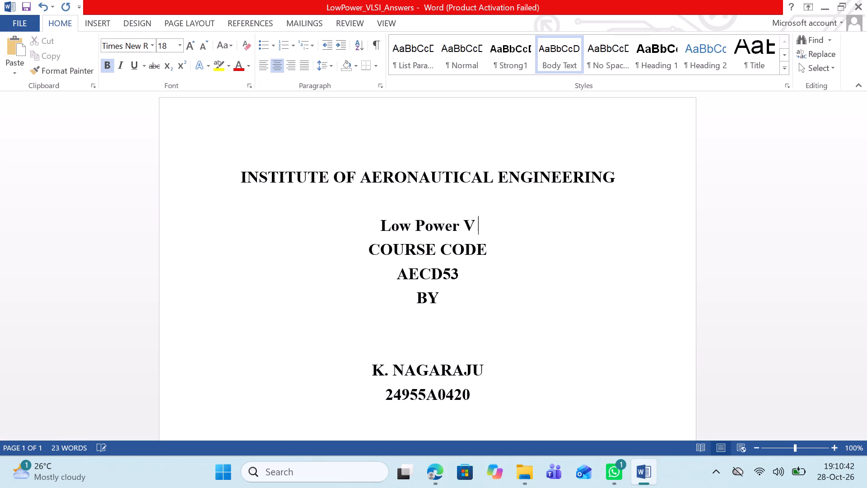
key("BackSpace")
key("BackSpace")
key("BackSpace")
key("BackSpace")
key("BackSpace")
key("BackSpace")
key("BackSpace")
key("BackSpace")
key("BackSpace")
key("BackSpace")
key("BackSpace")
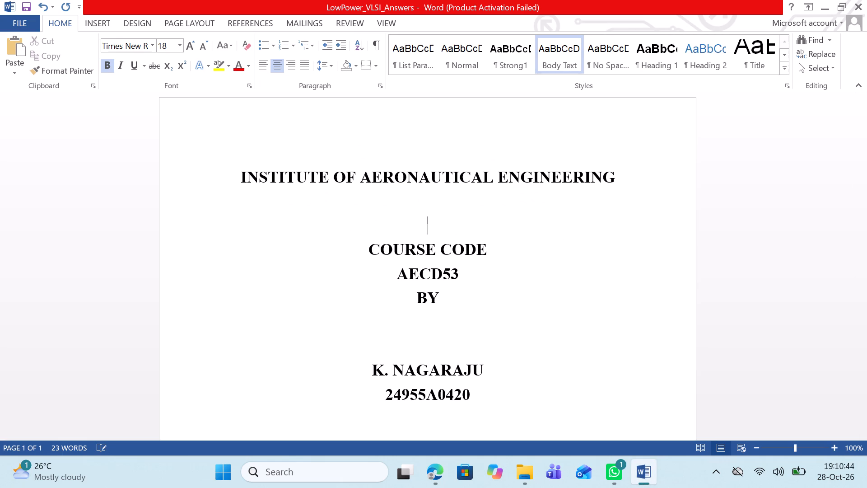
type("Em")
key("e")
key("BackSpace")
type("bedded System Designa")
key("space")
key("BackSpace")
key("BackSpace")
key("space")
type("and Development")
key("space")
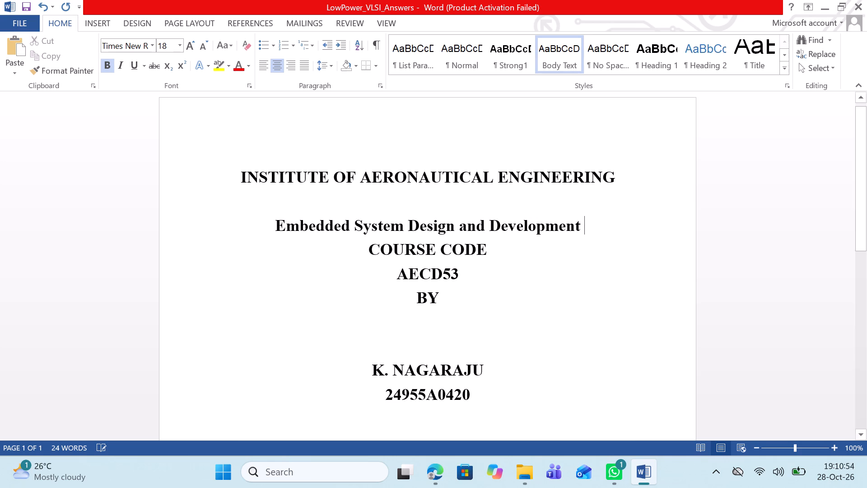
In Edge, open the Samvidha student portal in the Telegram tab and sign in.
left_click(442, 477)
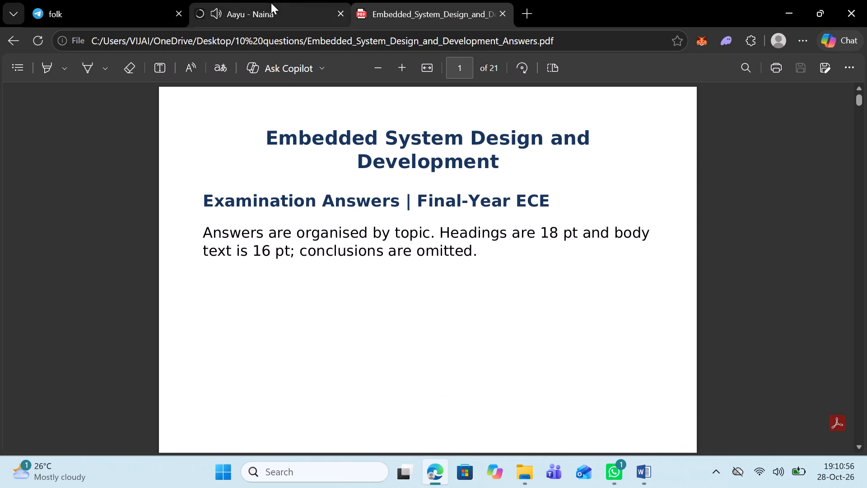
left_click(54, 0)
left_click(122, 35)
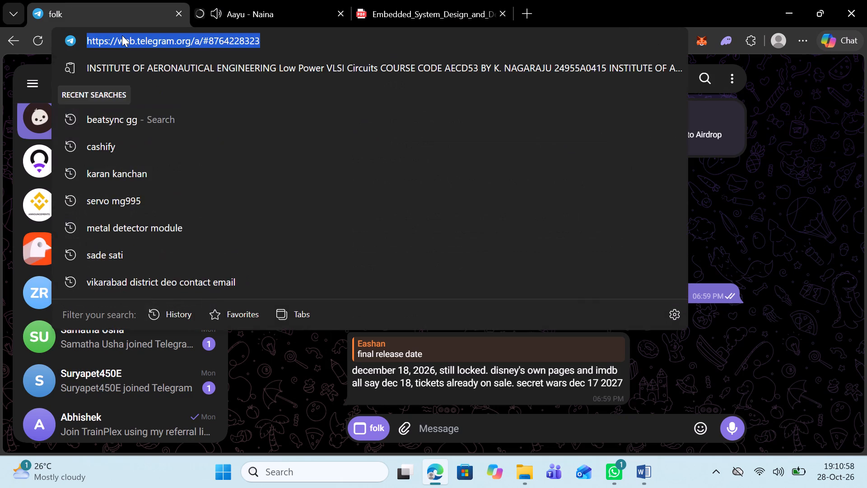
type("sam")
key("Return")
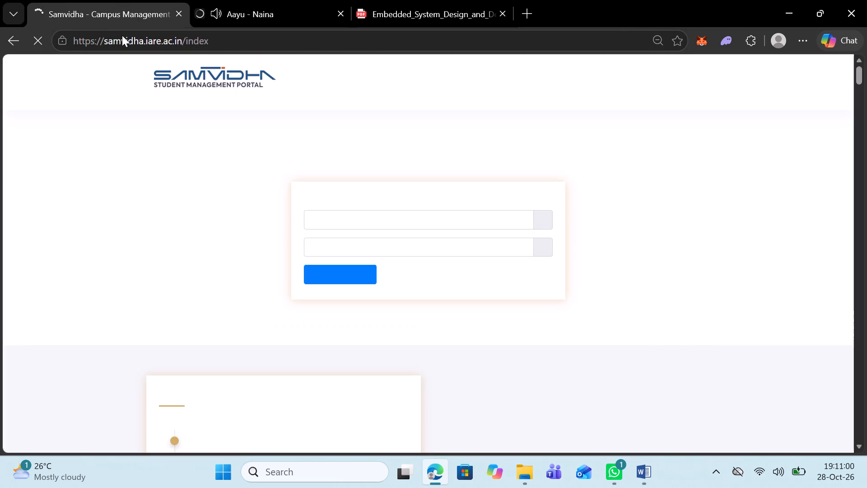
left_click(331, 265)
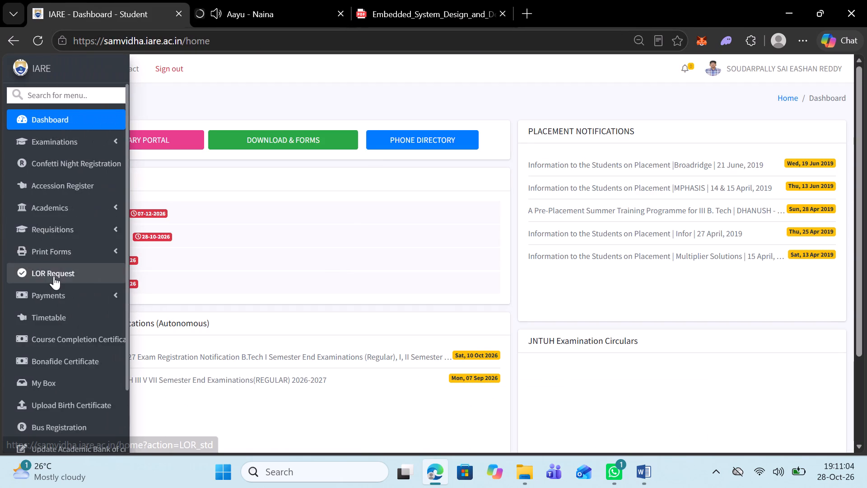
Open the AAT-II upload page in the portal to look up the course codes.
scroll(54, 276, "down", 3)
left_click(91, 396)
scroll(91, 396, "down", 3)
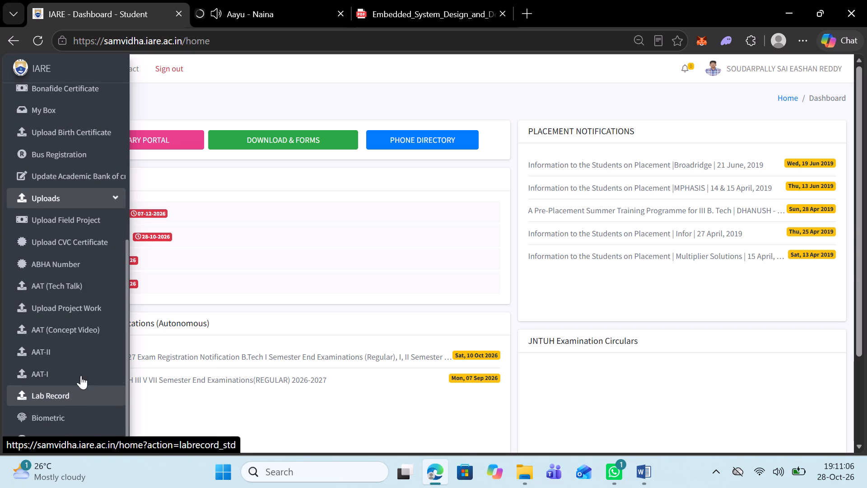
left_click(82, 355)
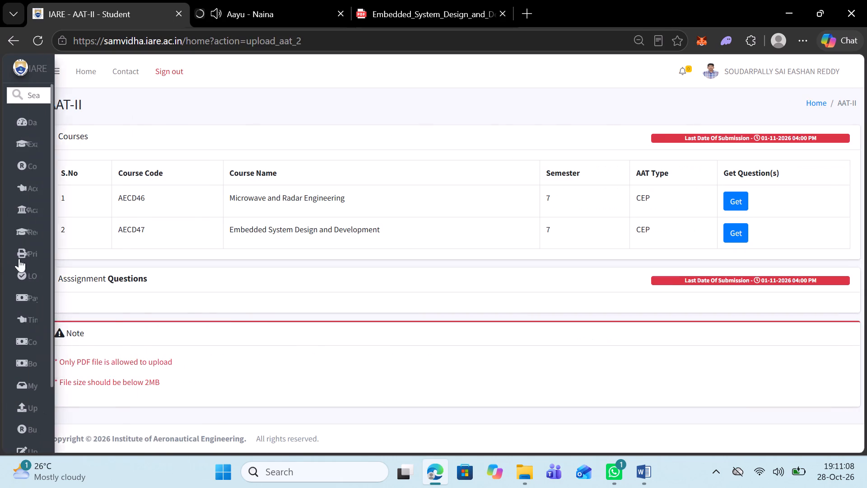
Open the portal's AAT-I upload page and get the assignment questions for Microwave and Radar Engineering.
scroll(62, 274, "down", 4)
left_click(106, 385)
scroll(55, 353, "down", 1)
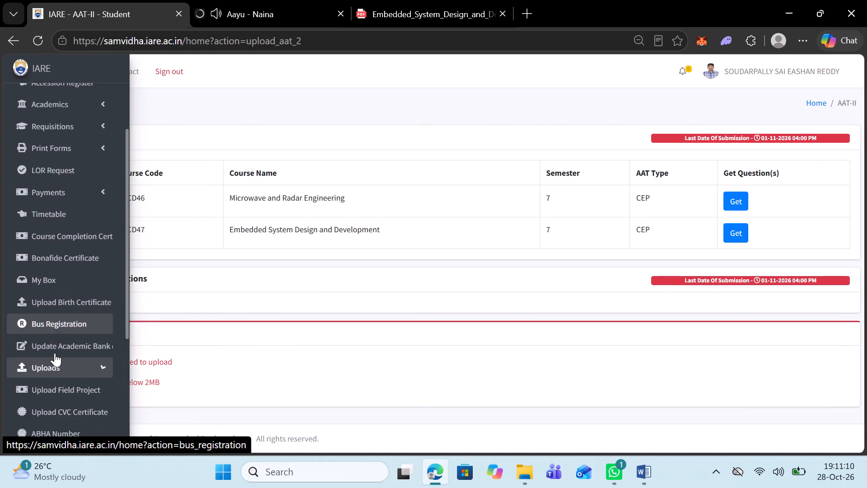
scroll(55, 353, "down", 2)
left_click(69, 376)
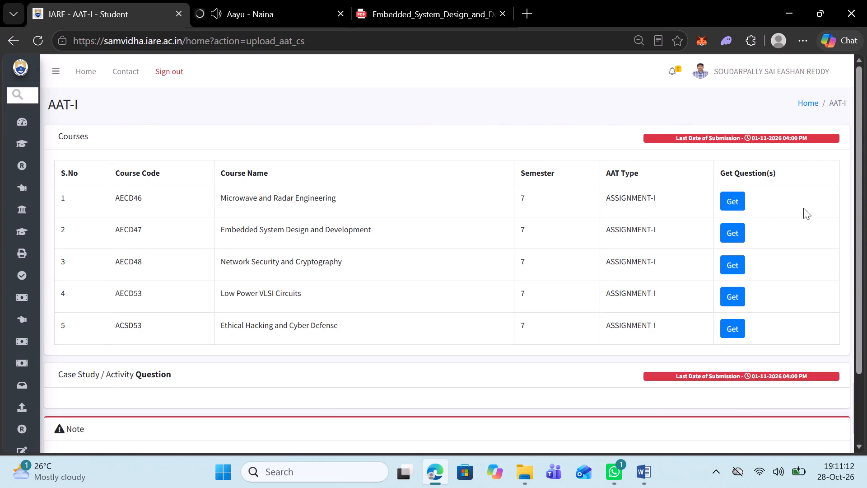
left_click(730, 194)
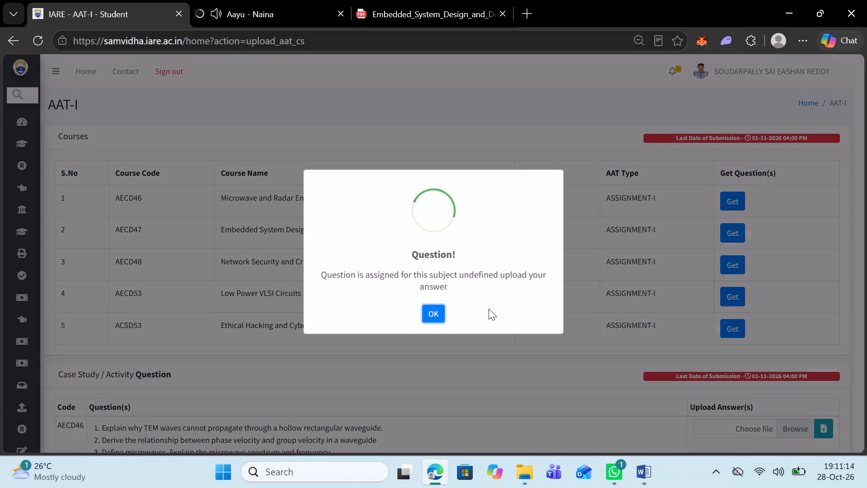
left_click(421, 317)
In Word, change the course code on the cover page to AECD47.
left_click(647, 479)
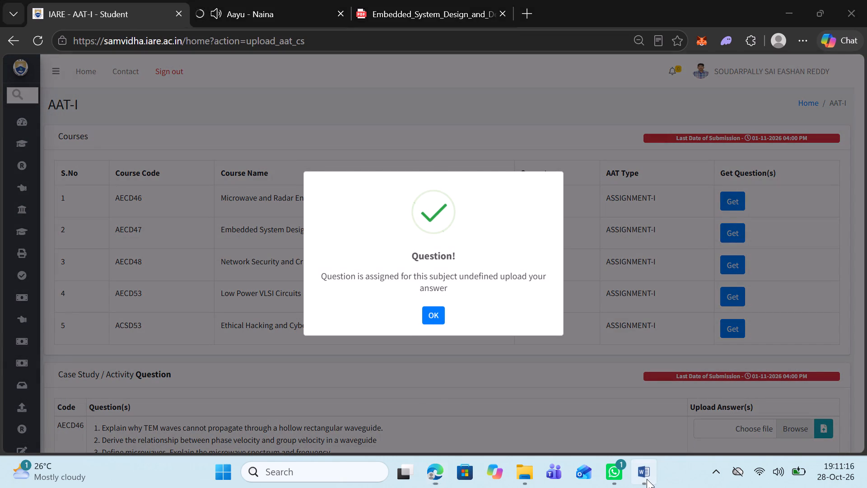
left_click(464, 272)
key("BackSpace")
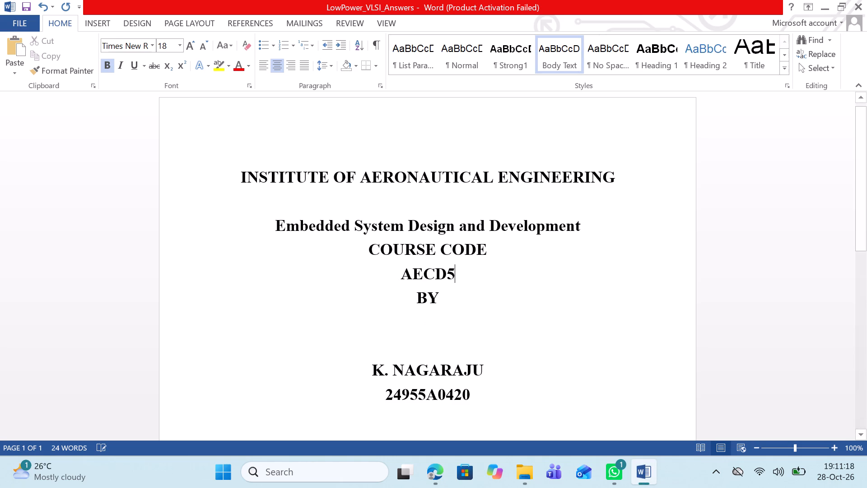
key("BackSpace")
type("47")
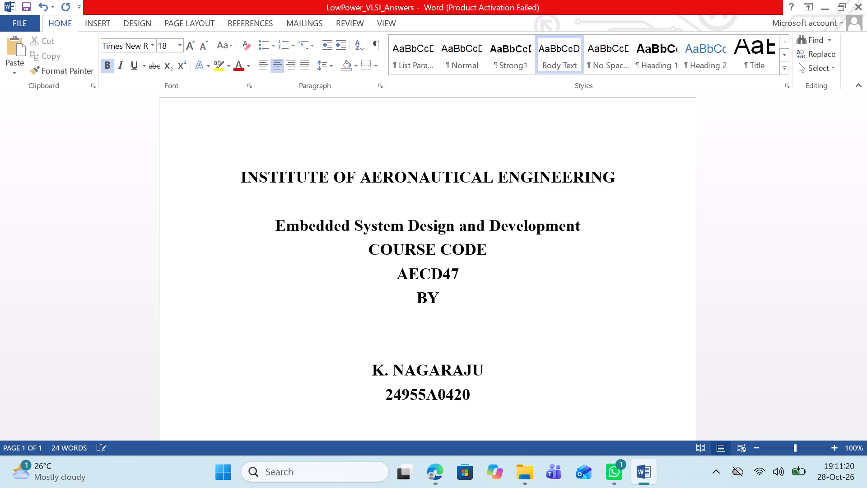
Replace the student name above the roll number with the signed-in portal student's name, shortening the surname to its initial.
left_click(483, 368)
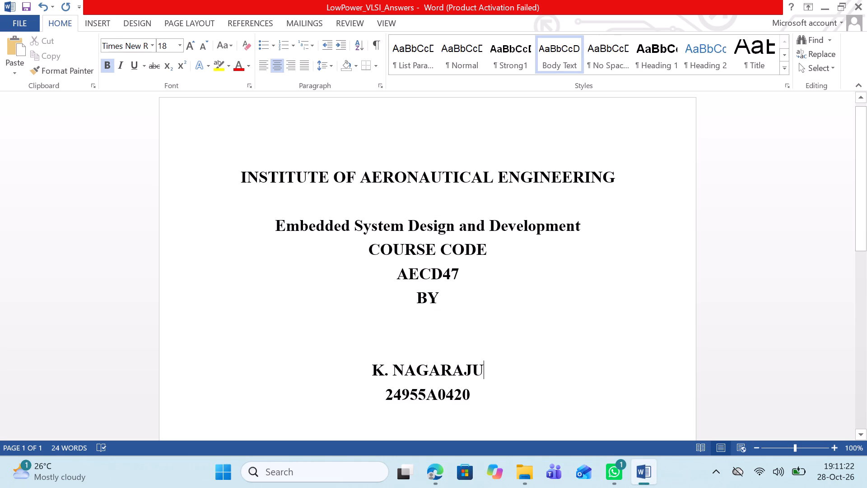
key("BackSpace")
key("BackSpace")
key("BackSpace")
key("BackSpace")
key("BackSpace")
key("BackSpace")
key("BackSpace")
key("BackSpace")
key("BackSpace")
key("BackSpace")
key("BackSpace")
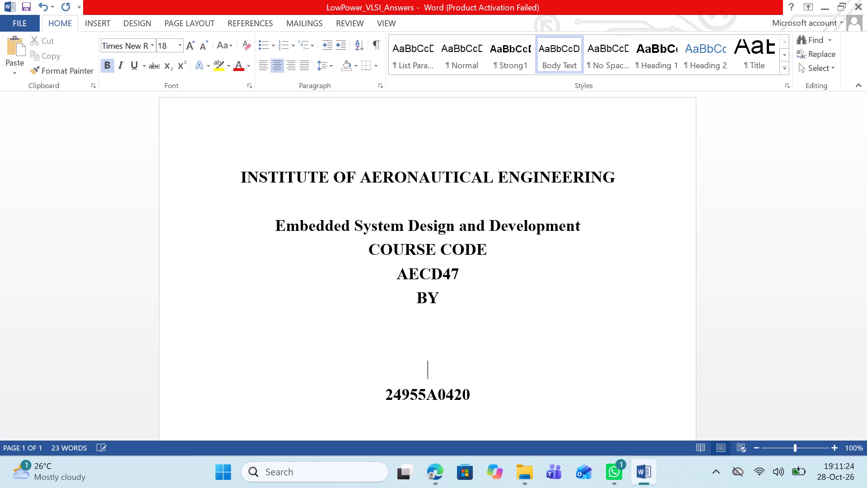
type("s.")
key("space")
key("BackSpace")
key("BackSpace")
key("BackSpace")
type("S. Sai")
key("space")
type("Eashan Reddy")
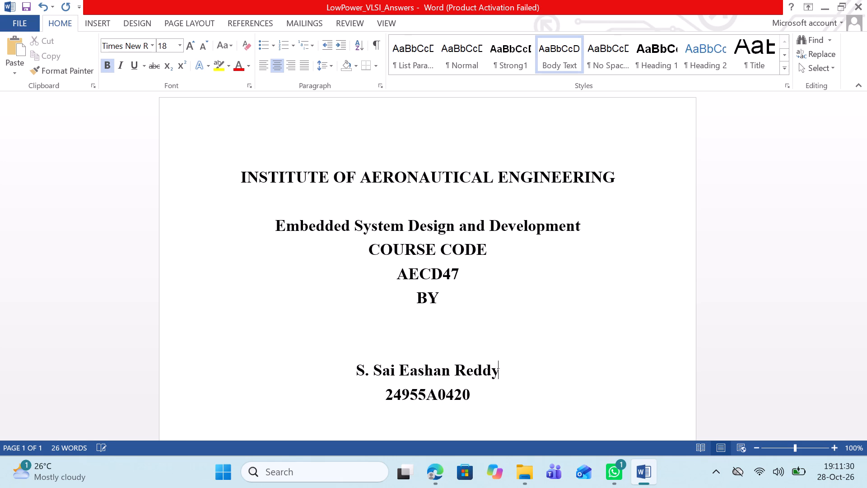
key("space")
Start saving a copy of the cover page in the Desktop's 10 questions folder, with PDF as the file type.
scroll(374, 357, "down", 5)
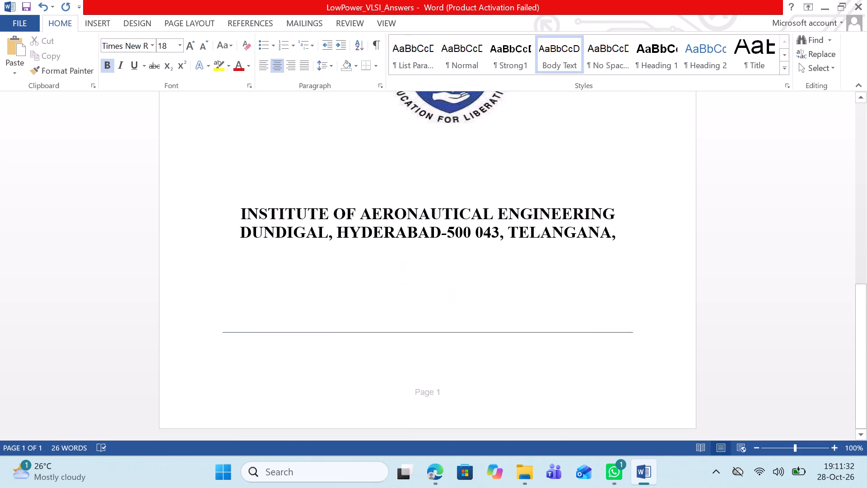
scroll(374, 357, "up", 5)
left_click(29, 23)
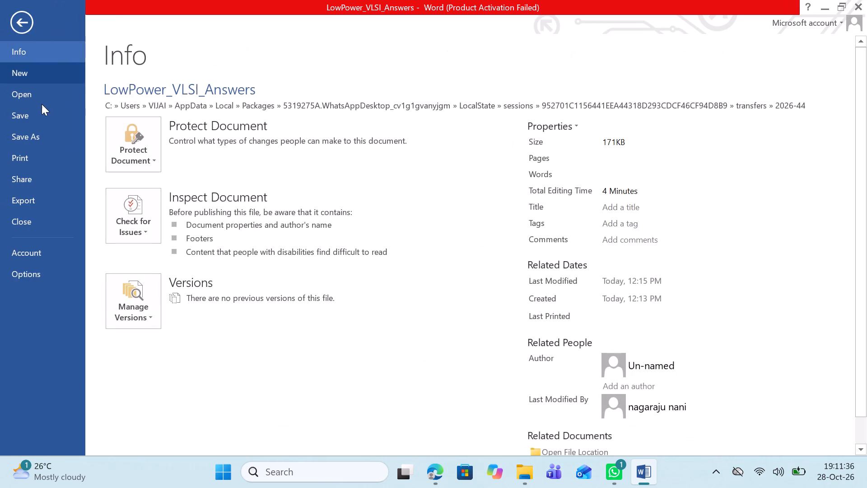
left_click(25, 139)
left_click(191, 143)
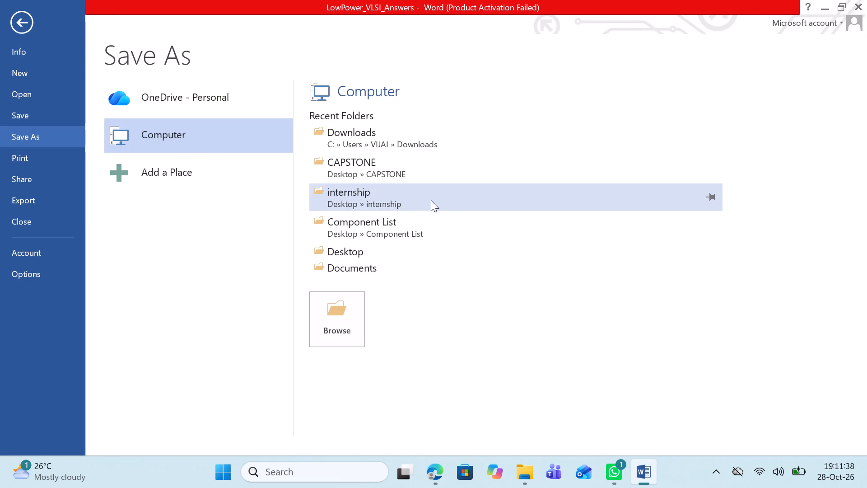
left_click(365, 245)
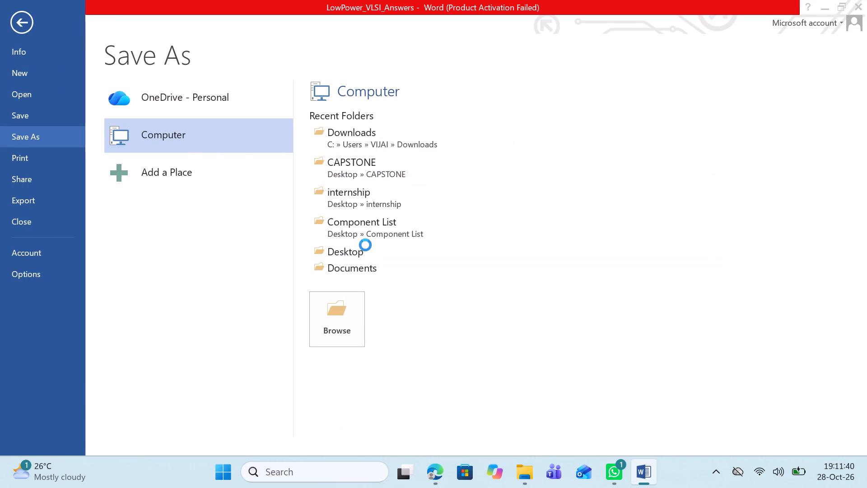
double_click(189, 178)
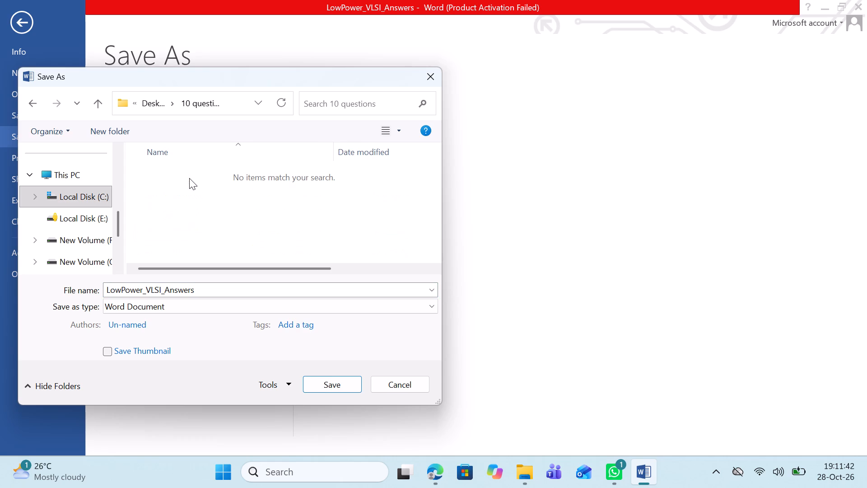
left_click(174, 310)
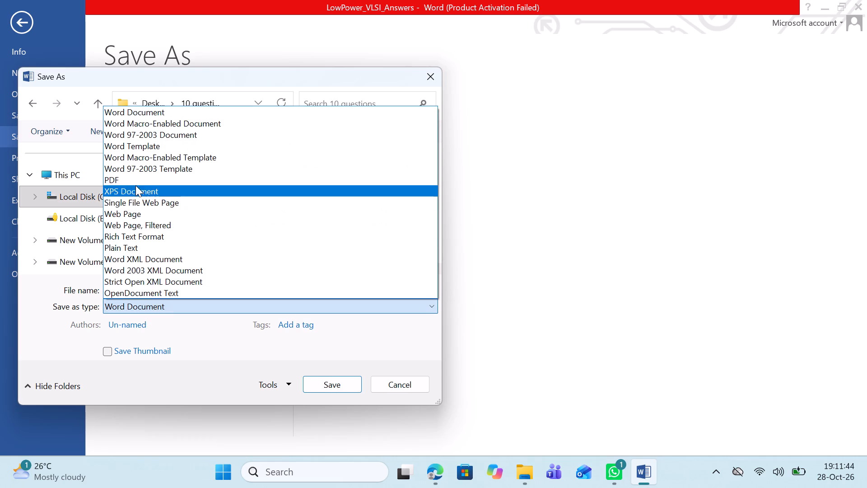
left_click(134, 183)
Name the PDF copy "embedded system front page" and save it.
left_click(178, 180)
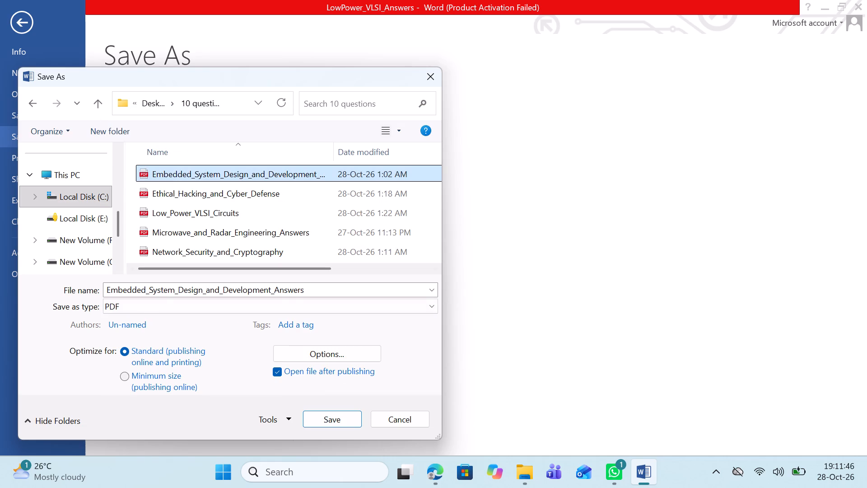
left_click(322, 291)
key("BackSpace")
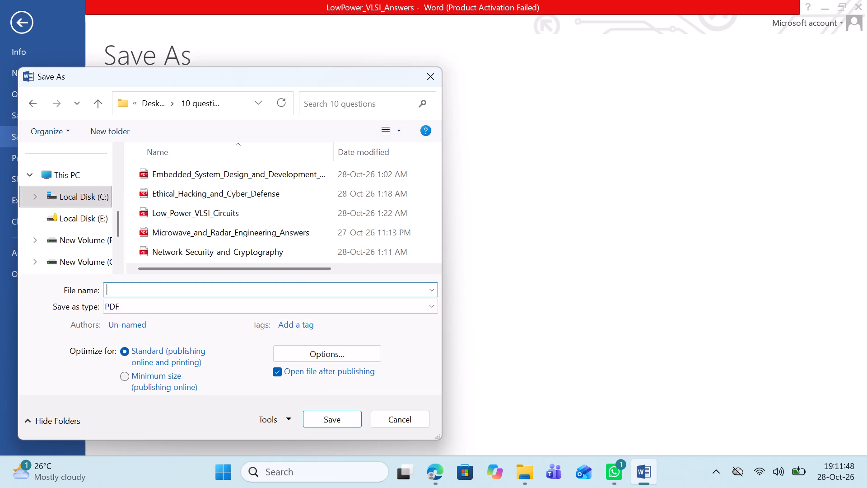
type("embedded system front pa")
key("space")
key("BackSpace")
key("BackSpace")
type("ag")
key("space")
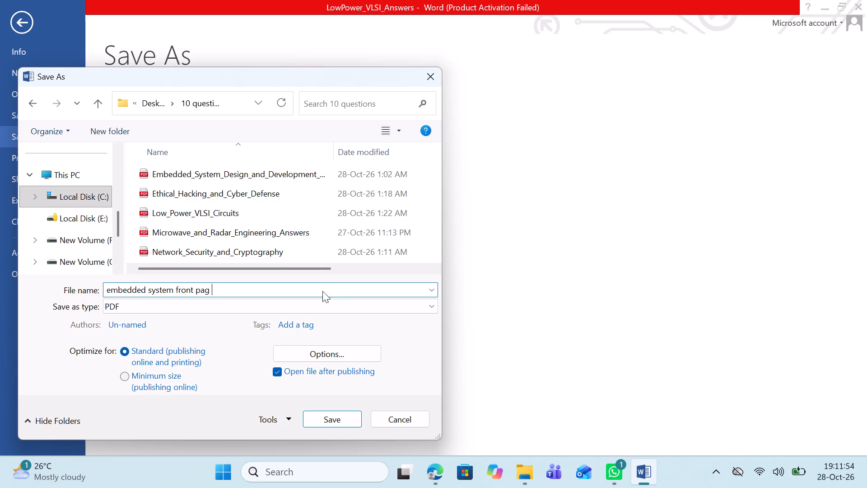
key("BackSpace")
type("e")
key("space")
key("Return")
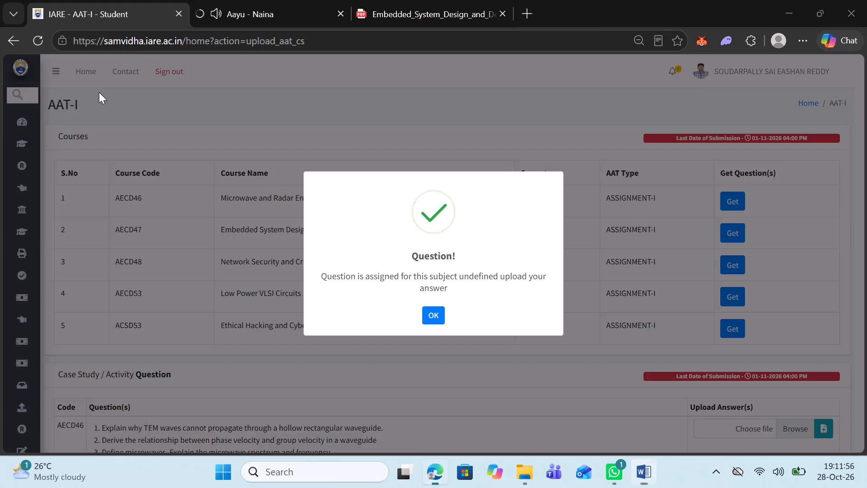
In Edge, review the exported front page fitted to the page alongside the answers PDF, and close both PDF tabs.
left_click(439, 60)
left_click(425, 0)
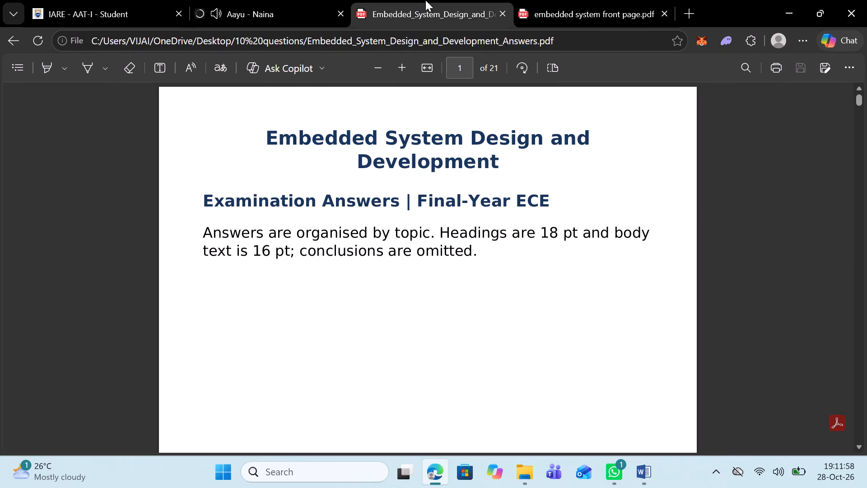
left_click(601, 0)
left_click(426, 74)
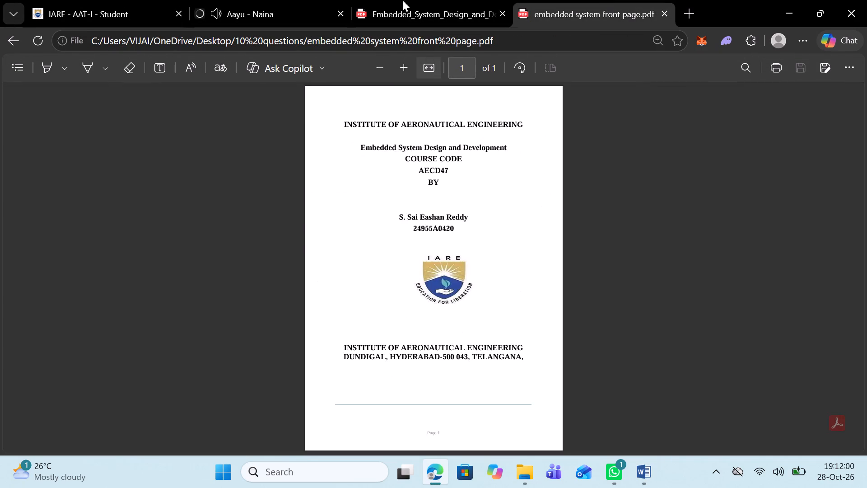
left_click(394, 0)
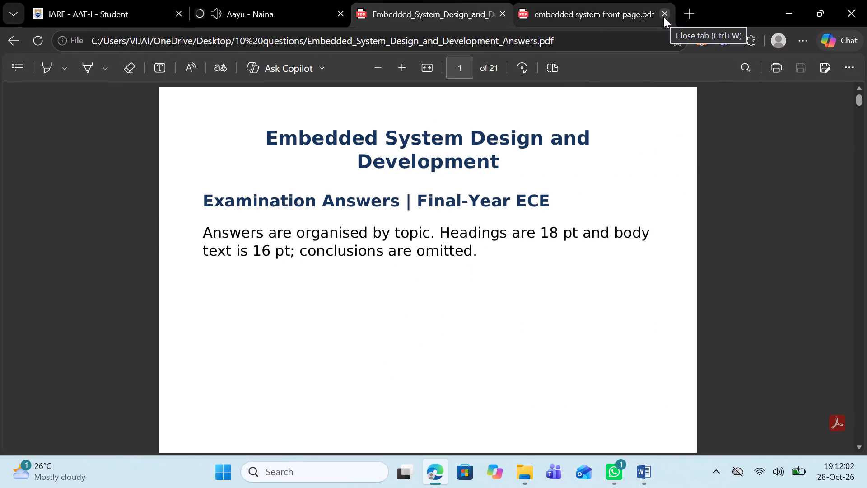
left_click(663, 17)
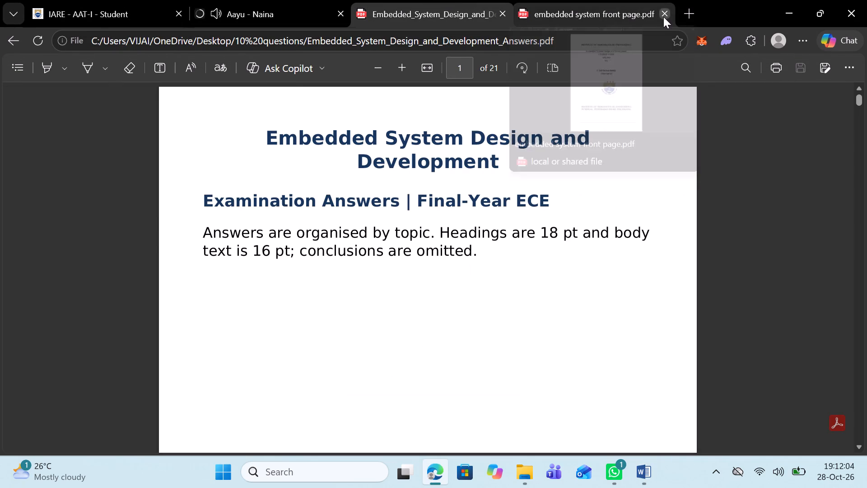
left_click(221, 0)
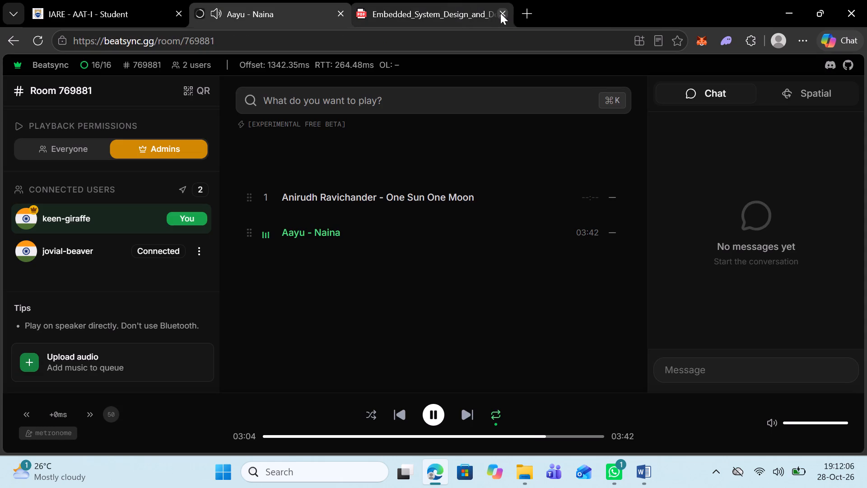
left_click(500, 13)
Open the Spotify web player in a new tab and close the Beatsync room tab.
left_click(367, 14)
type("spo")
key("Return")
left_click(242, 0)
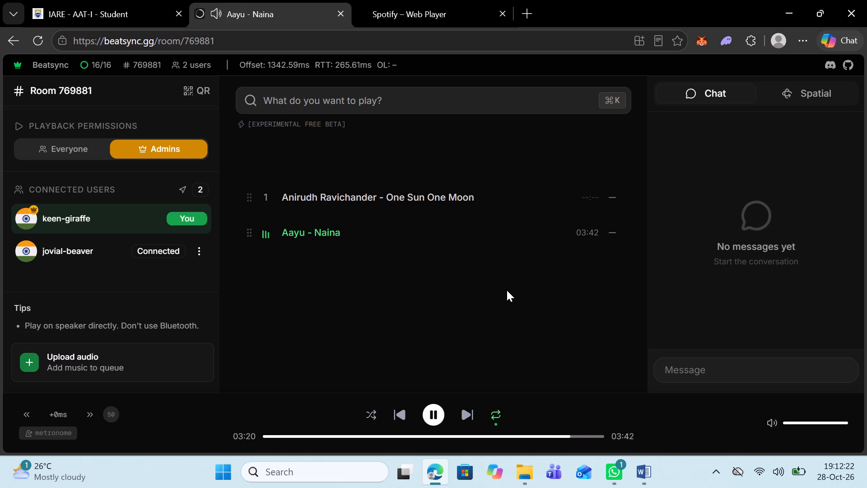
left_click(390, 0)
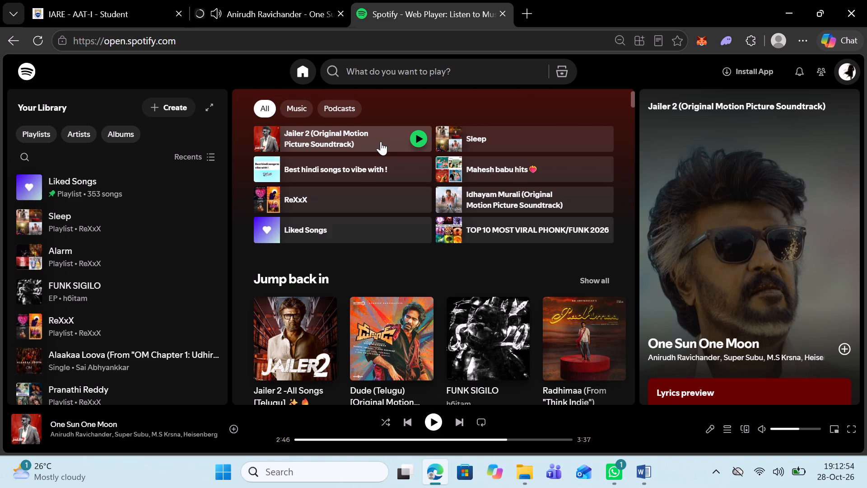
left_click(340, 10)
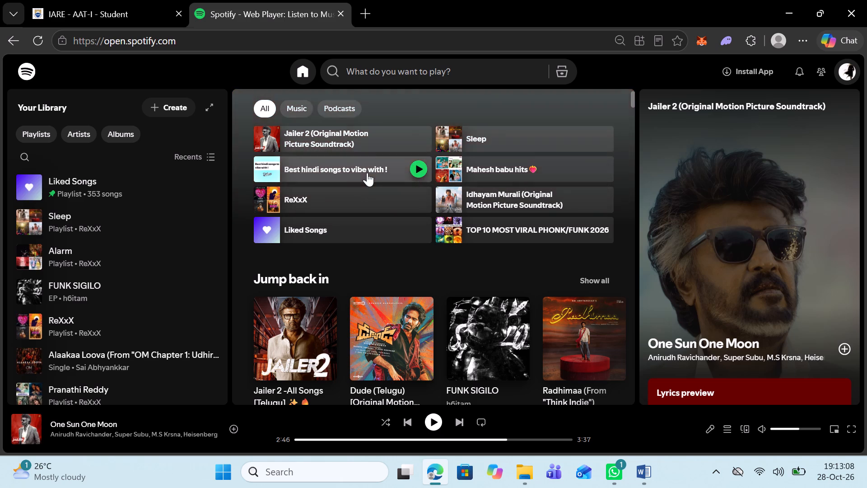
Open the Sleep playlist in Spotify and play its first song, Vaama Vaama.
left_click(494, 137)
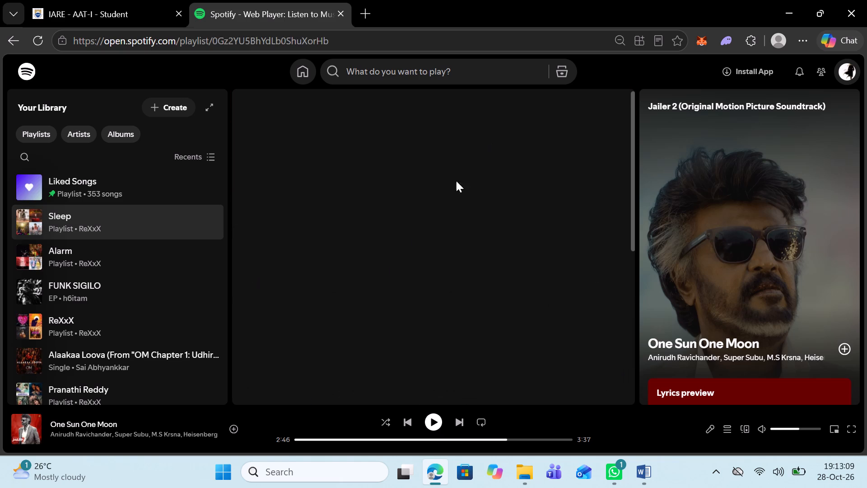
scroll(391, 266, "down", 2)
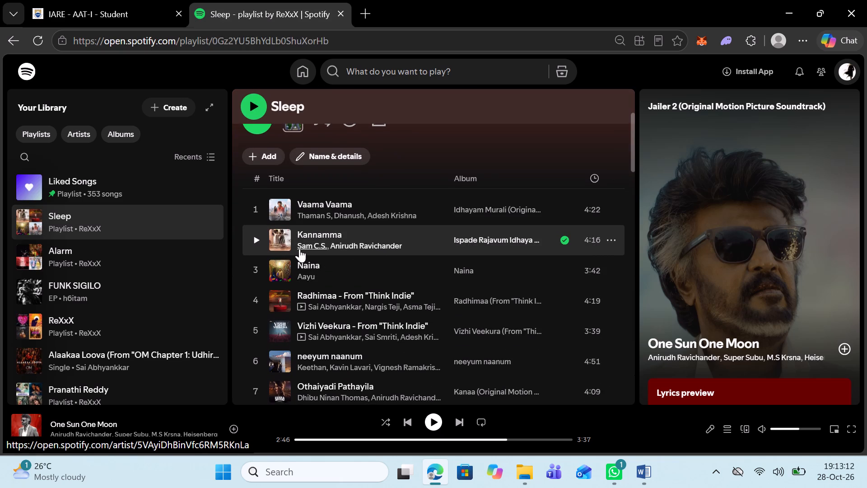
scroll(299, 249, "down", 1)
scroll(285, 297, "up", 1)
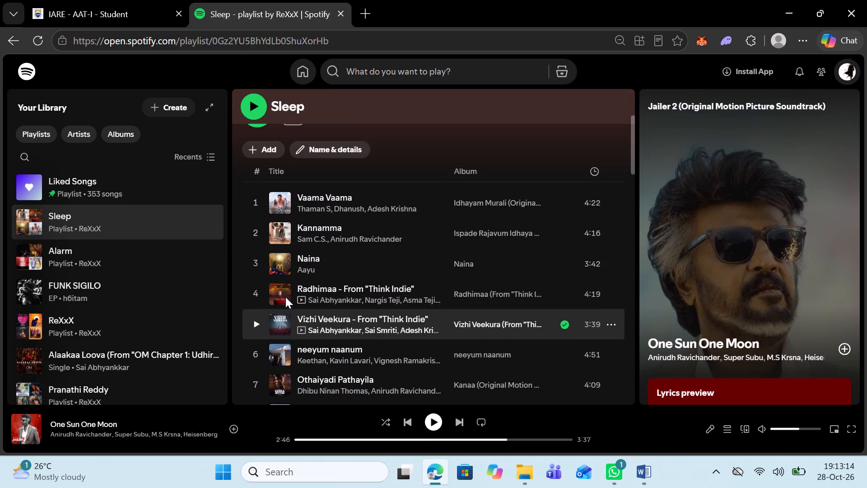
scroll(285, 297, "up", 1)
left_click(256, 207)
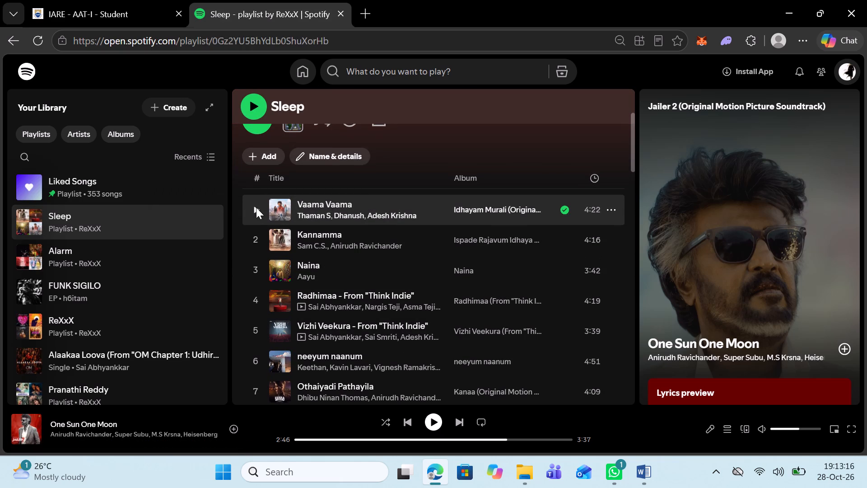
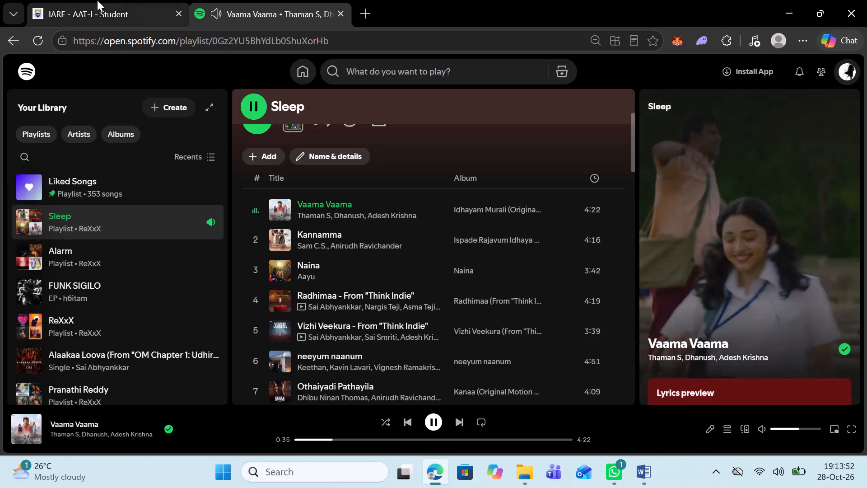
Get the Assignment-I question for Microwave and Radar Engineering on the Samvidha AAT-I page and acknowledge the notice.
left_click(97, 0)
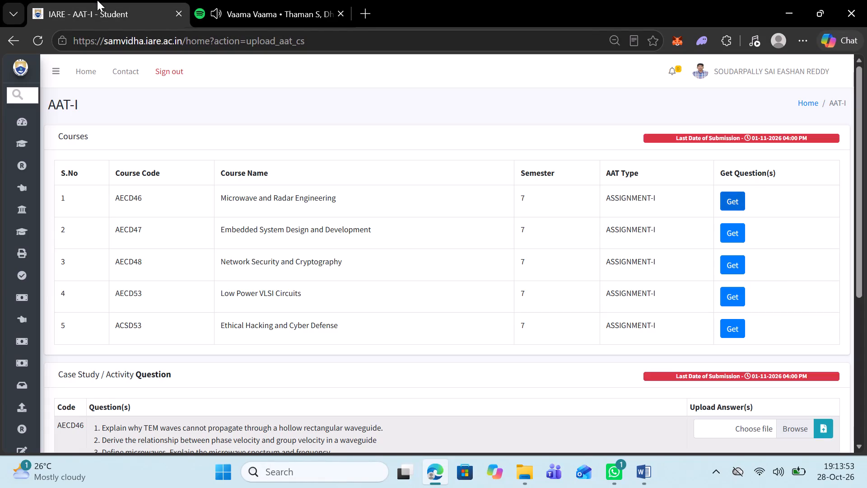
left_click(723, 206)
left_click(424, 310)
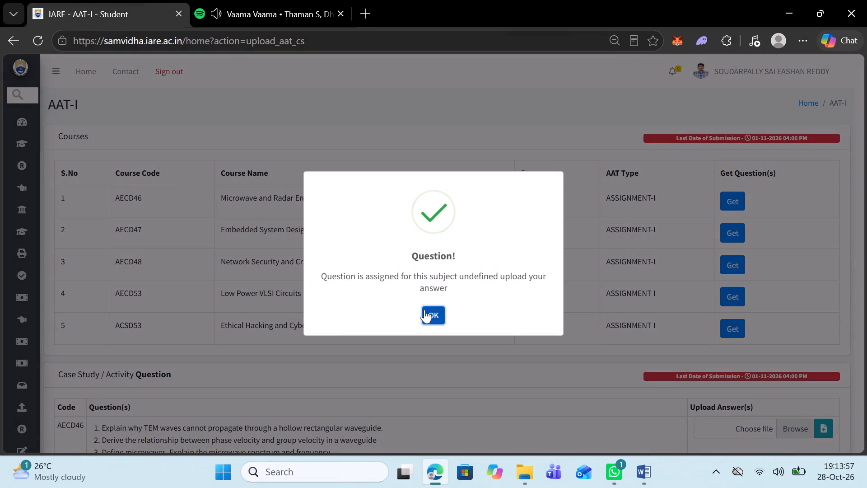
Switch to the Word cover page and place the cursor at the end of the course title line.
left_click(650, 476)
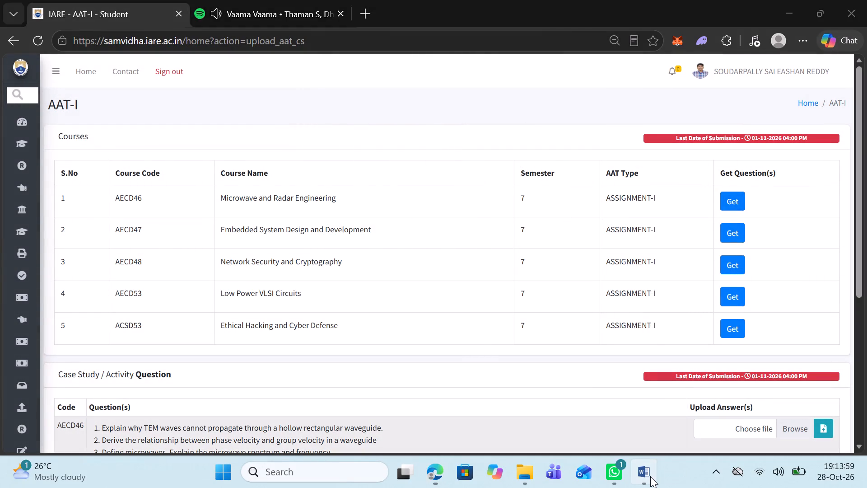
left_click(578, 233)
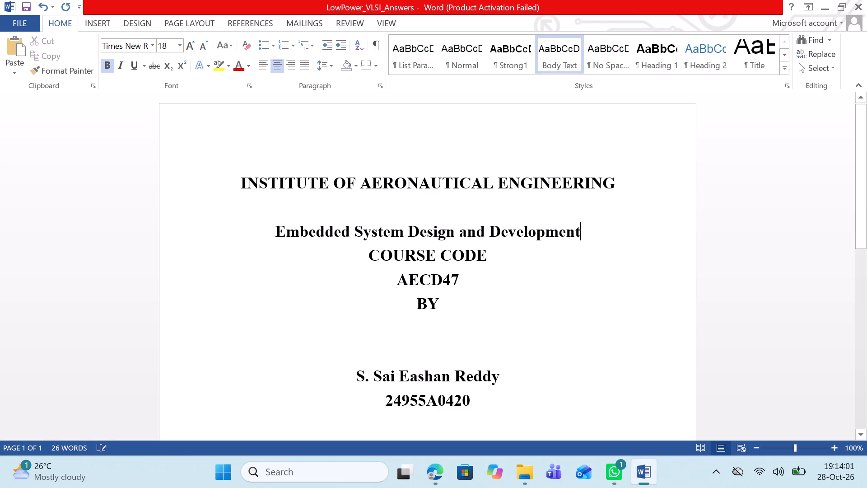
Return to the Spotify tab in Edge and raise the playback volume to near the top of its range.
left_click(427, 483)
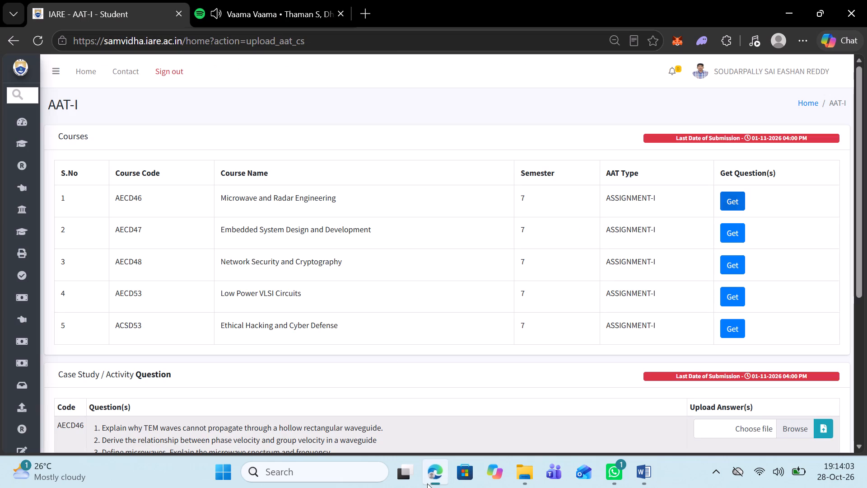
left_click(296, 0)
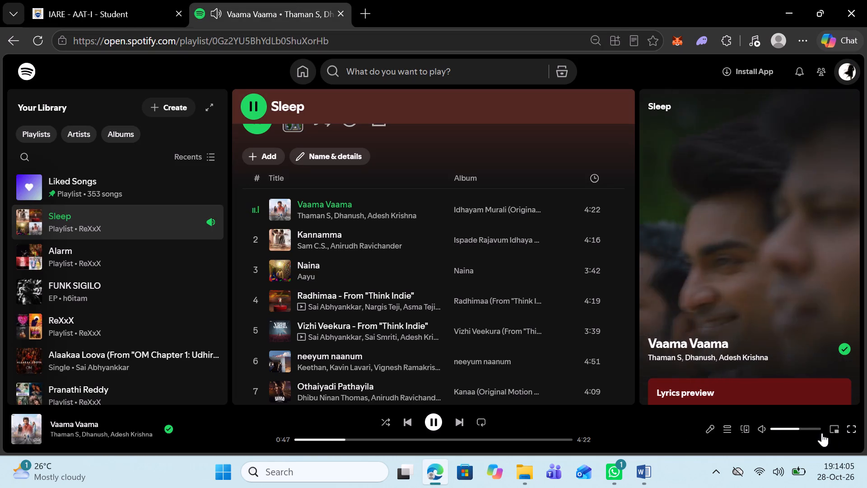
left_click_drag(798, 427, 802, 428)
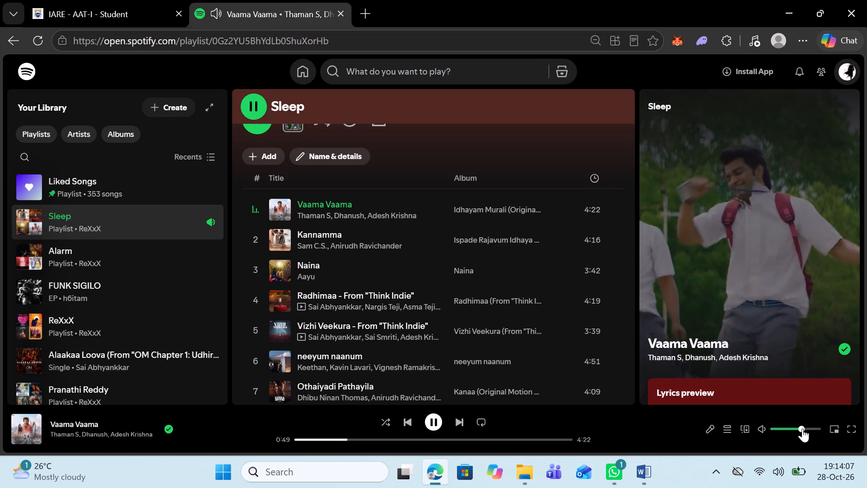
left_click_drag(802, 428, 814, 429)
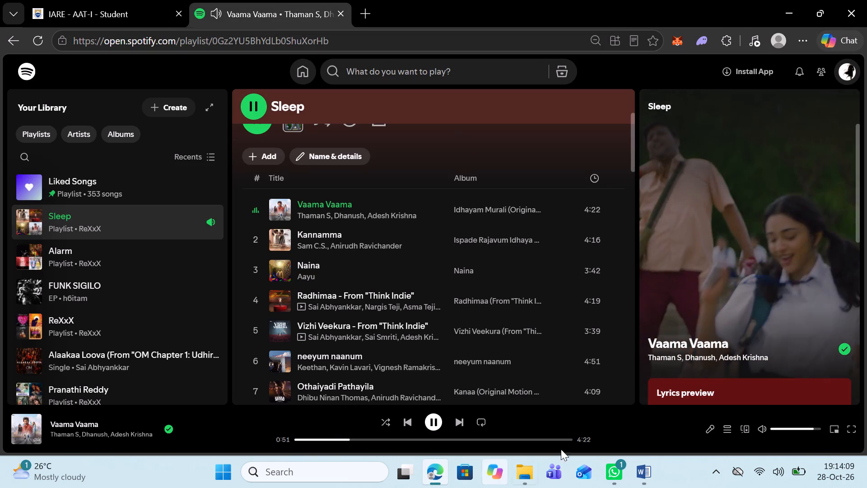
In the Word cover page, replace the course title with "Microwave and Radar Engineering".
left_click(646, 481)
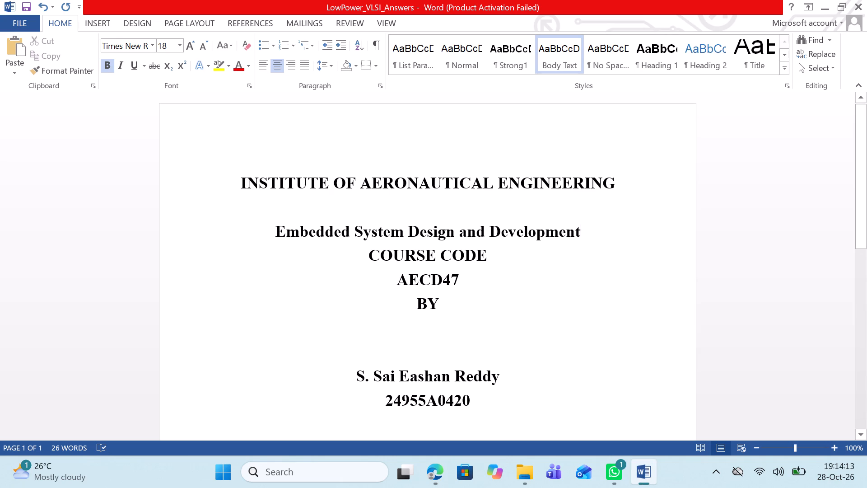
key("BackSpace")
key("BackSpace")
key("BackSpace")
key("BackSpace")
key("BackSpace")
key("BackSpace")
key("BackSpace")
key("BackSpace")
key("BackSpace")
key("BackSpace")
key("BackSpace")
key("BackSpace")
key("BackSpace")
key("BackSpace")
key("BackSpace")
key("BackSpace")
key("BackSpace")
key("BackSpace")
key("BackSpace")
key("BackSpace")
key("BackSpace")
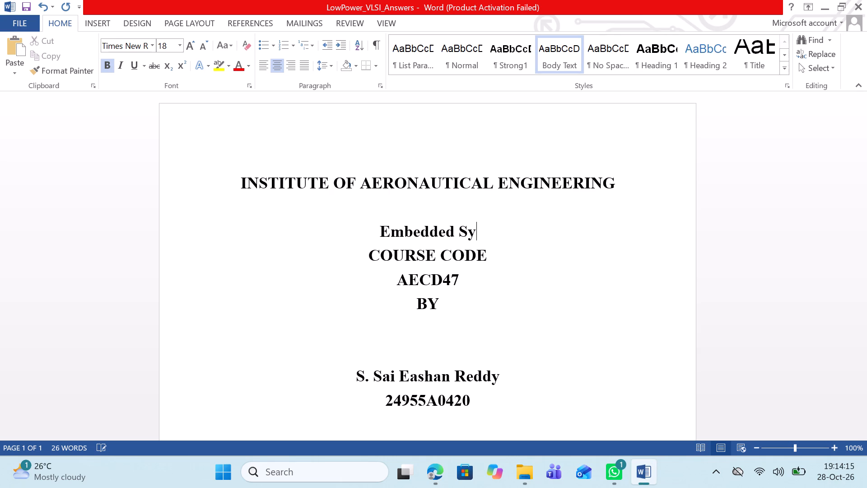
key("BackSpace")
key("BackSpace")
key("BackSpace")
key("BackSpace")
key("BackSpace")
key("BackSpace")
key("BackSpace")
key("BackSpace")
key("BackSpace")
key("BackSpace")
key("BackSpace")
type("Microwave and Rs")
key("BackSpace")
type("adar Engineering")
key("space")
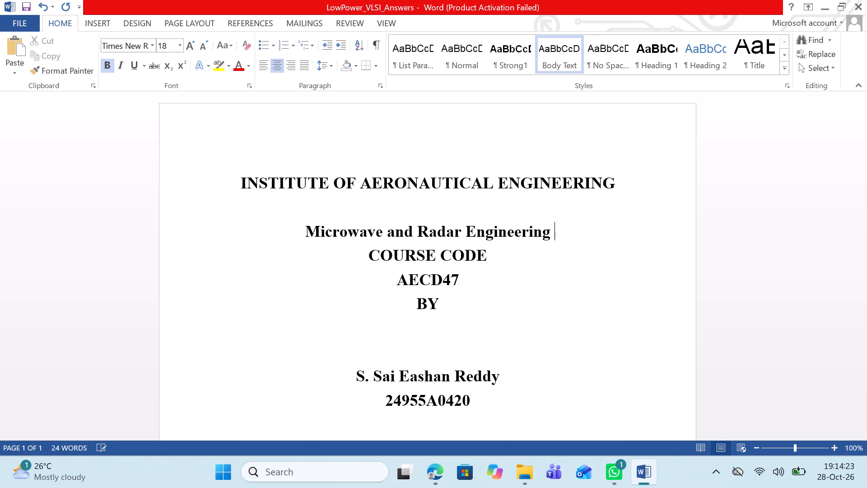
Check the course code on the Samvidha page in Edge, and set the Word cover page's course code to AECD46.
left_click(444, 472)
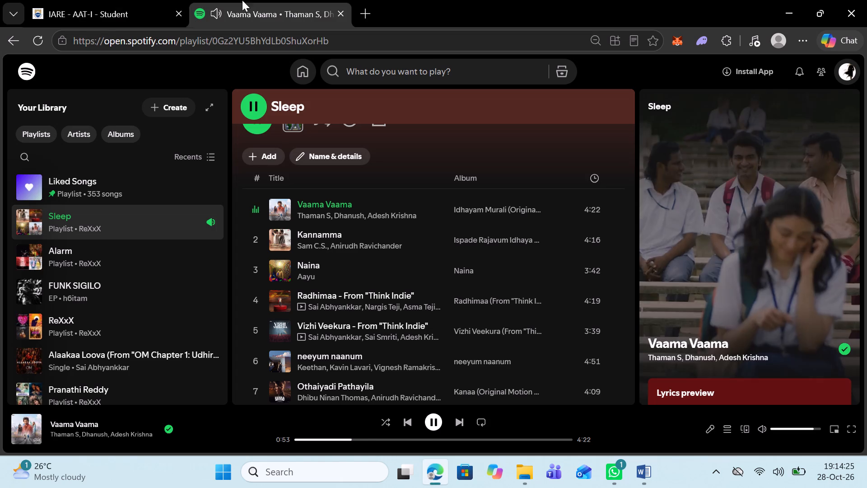
left_click(85, 0)
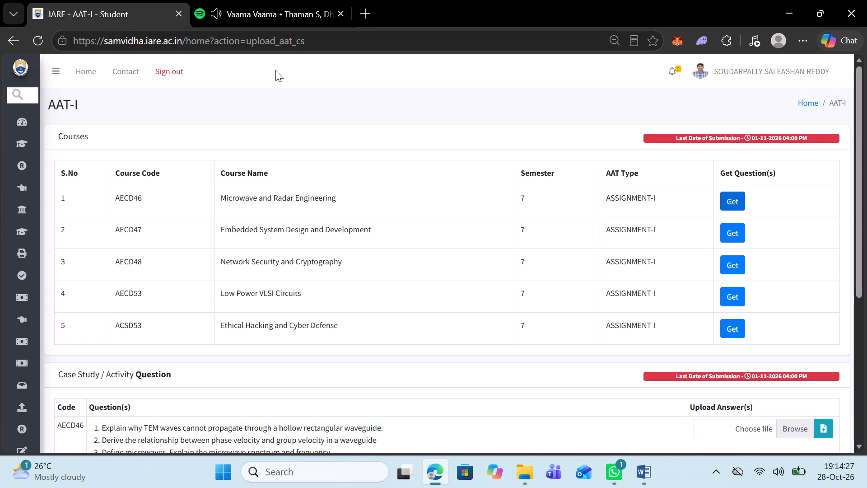
left_click(651, 464)
left_click(465, 279)
key("BackSpace")
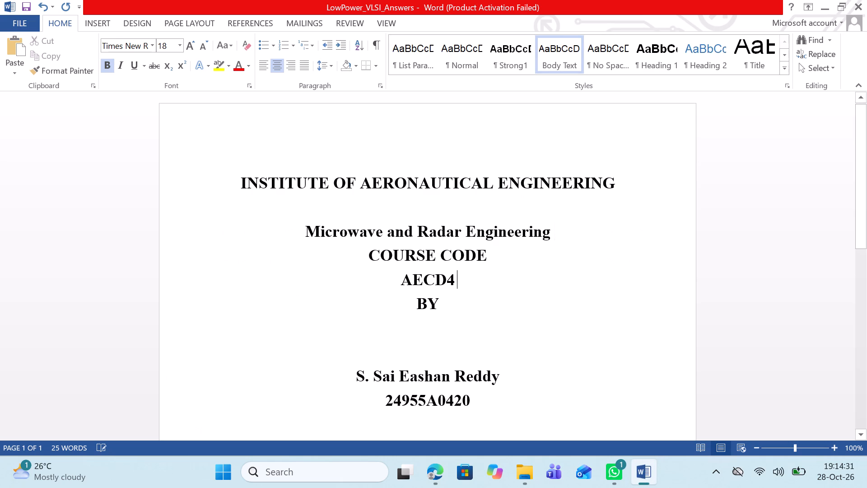
key("6")
Start saving a copy of the cover page in the Desktop's 10 questions folder with PDF as the file type.
scroll(467, 328, "down", 5)
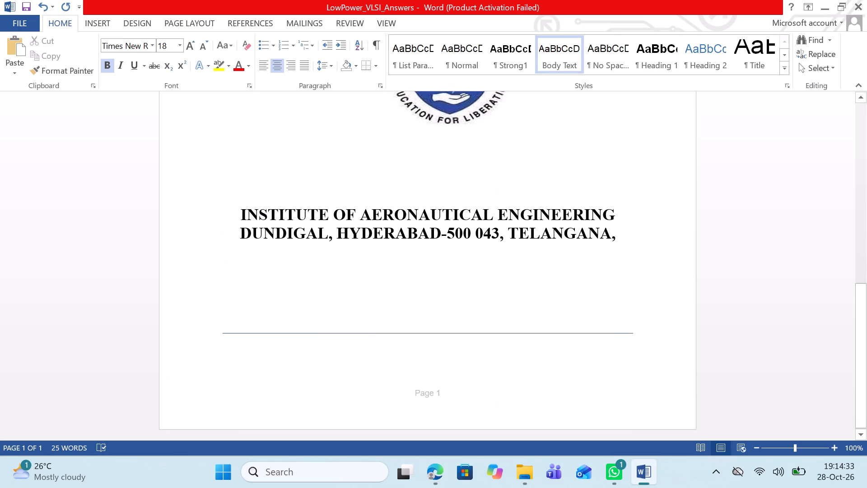
scroll(467, 328, "down", 2)
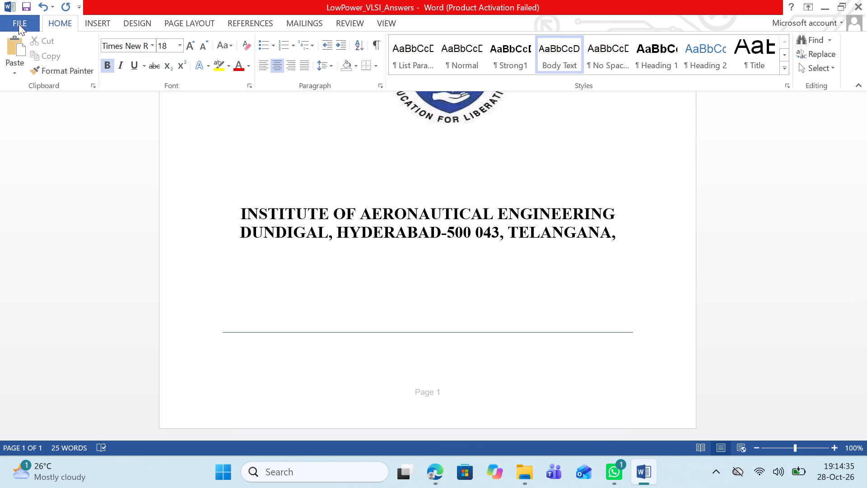
left_click(19, 24)
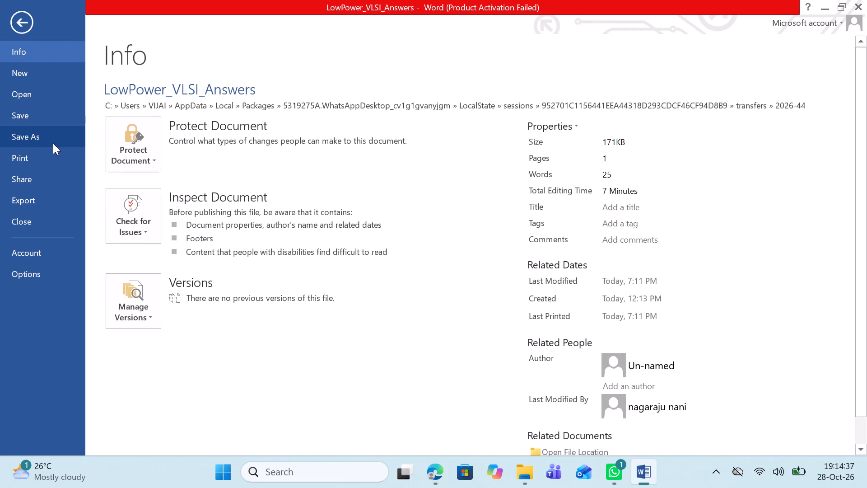
left_click(57, 141)
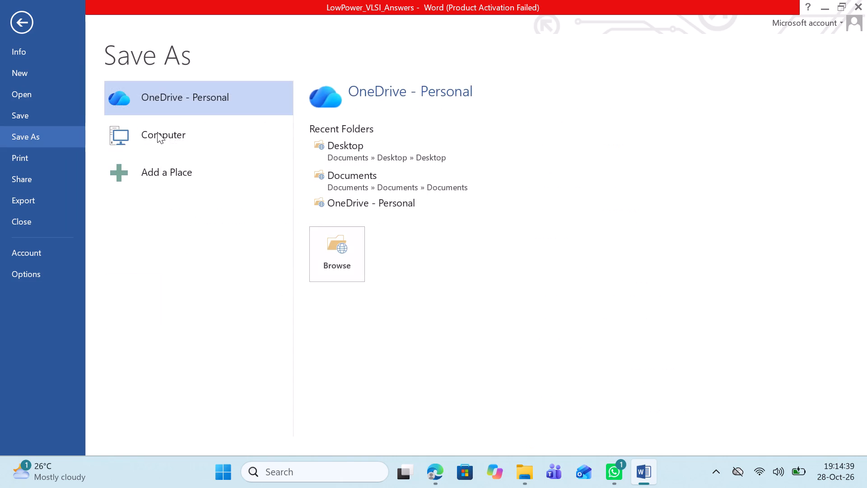
left_click(157, 132)
left_click(363, 257)
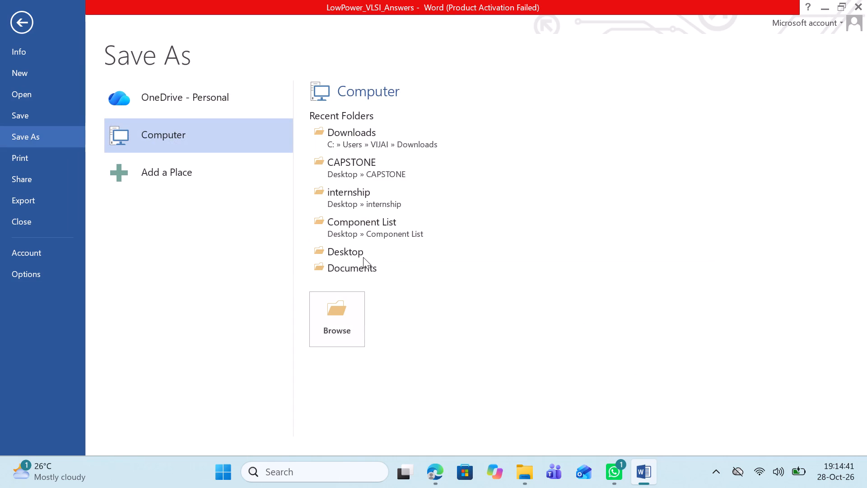
double_click(261, 178)
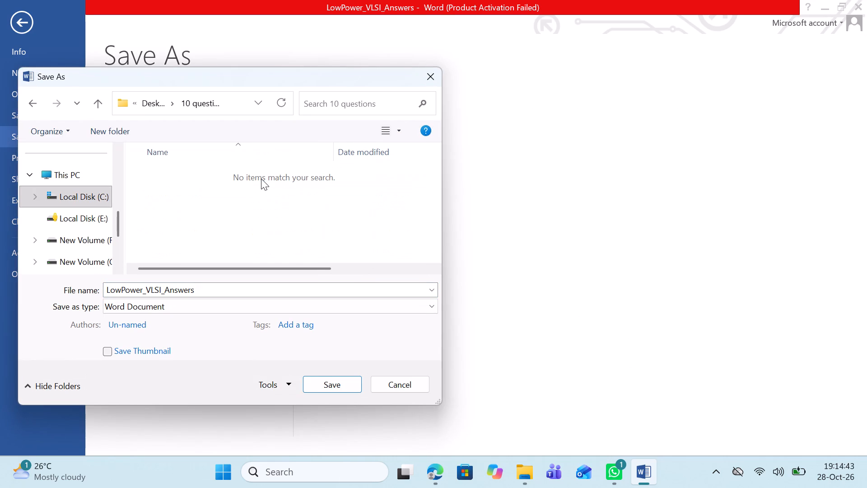
left_click(208, 305)
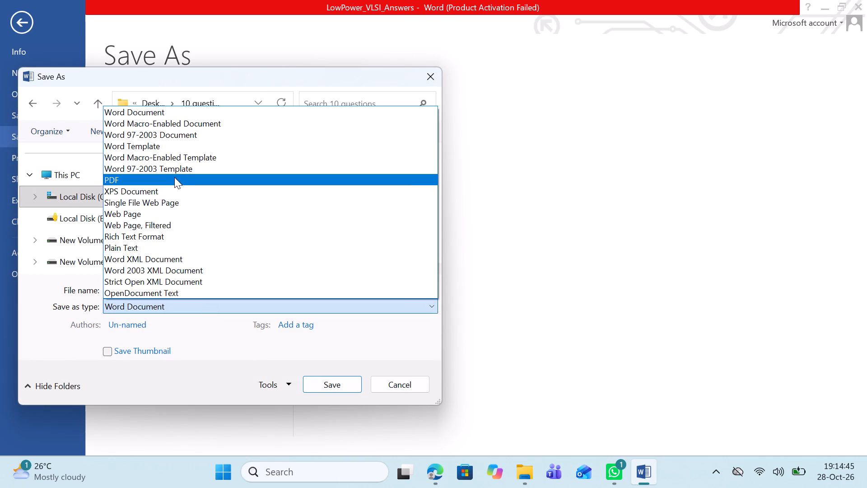
left_click(174, 178)
Enter "micro wave radar engineering front page" as the PDF copy's file name.
left_click(225, 288)
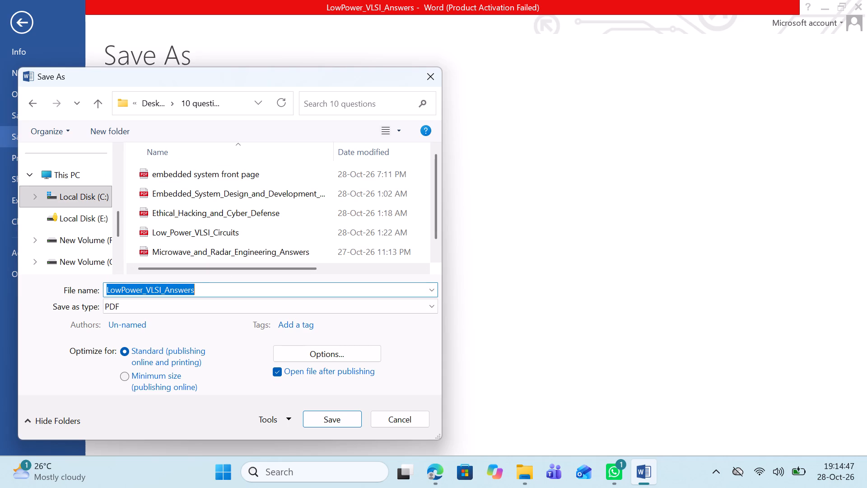
key("space")
type("vlsi forn")
key("BackSpace")
key("BackSpace")
key("BackSpace")
key("BackSpace")
key("BackSpace")
key("BackSpace")
key("BackSpace")
key("BackSpace")
key("BackSpace")
key("BackSpace")
key("BackSpace")
key("BackSpace")
key("BackSpace")
key("BackSpace")
key("BackSpace")
key("BackSpace")
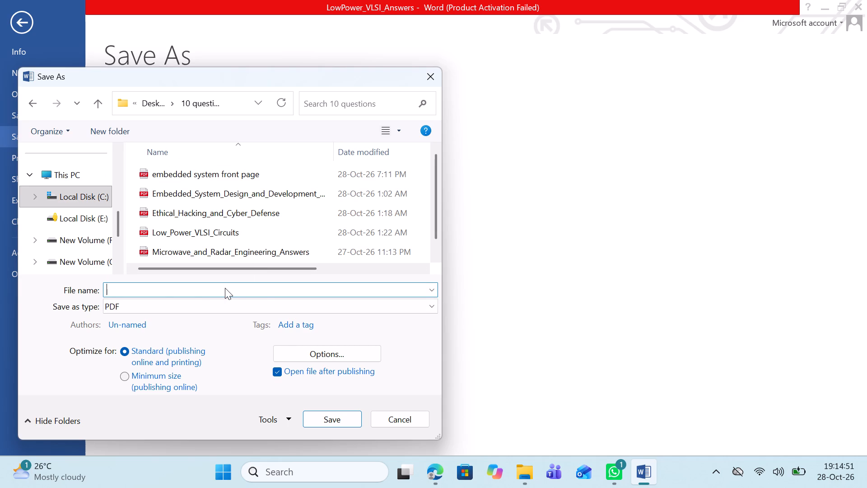
type("mciro a")
key("BackSpace")
key("BackSpace")
key("BackSpace")
key("BackSpace")
key("BackSpace")
key("BackSpace")
type("icro wave radar engineering")
key("space")
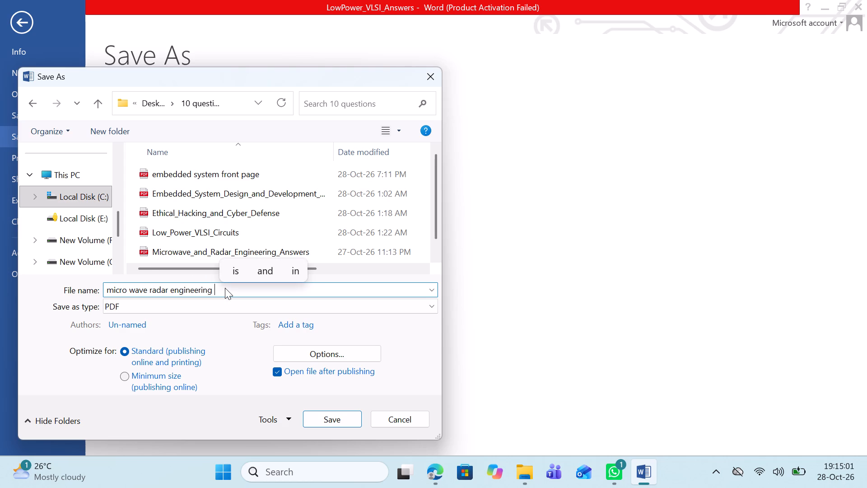
type("fron pa")
key("BackSpace")
key("BackSpace")
key("BackSpace")
type("t")
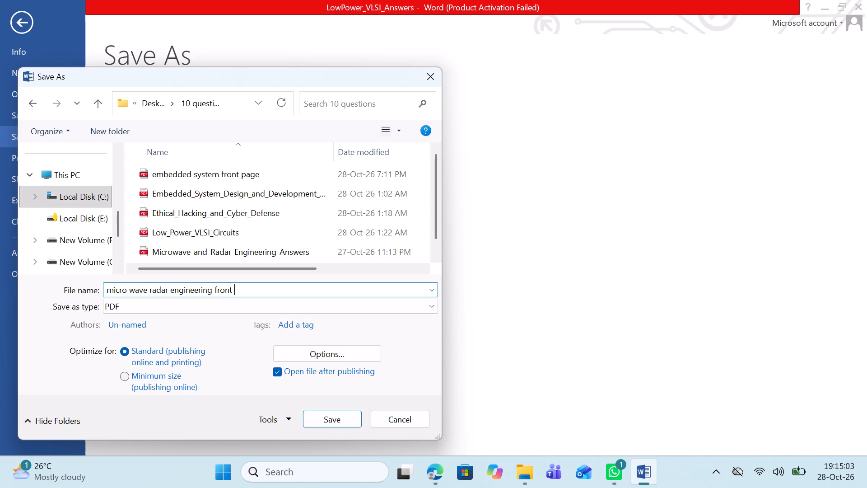
key("space")
type("page")
key("space")
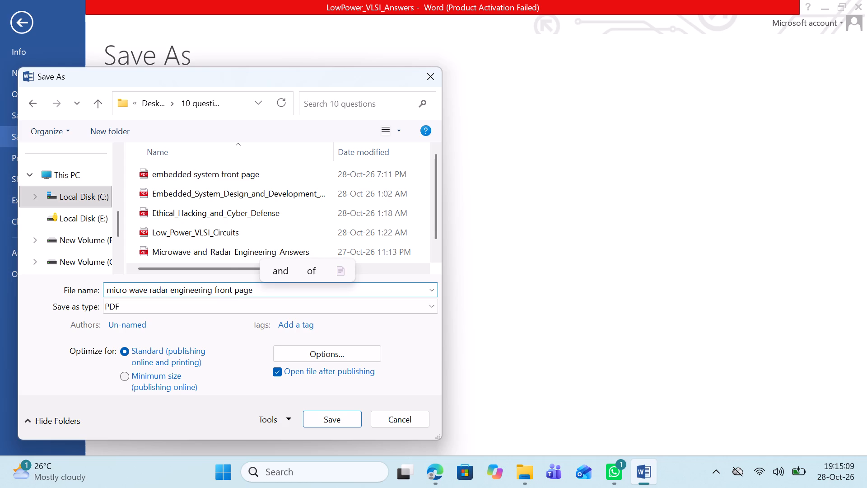
Switch to the Spotify tab in Edge and mute the tab.
left_click(436, 475)
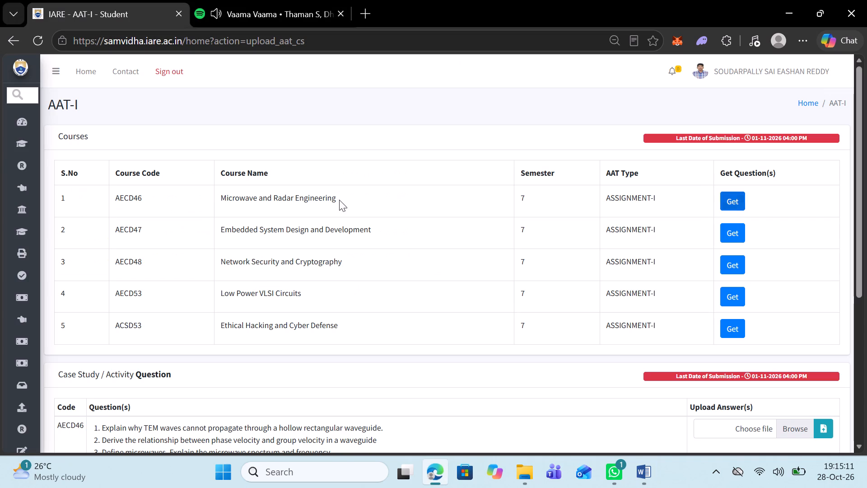
left_click(289, 0)
left_click(219, 14)
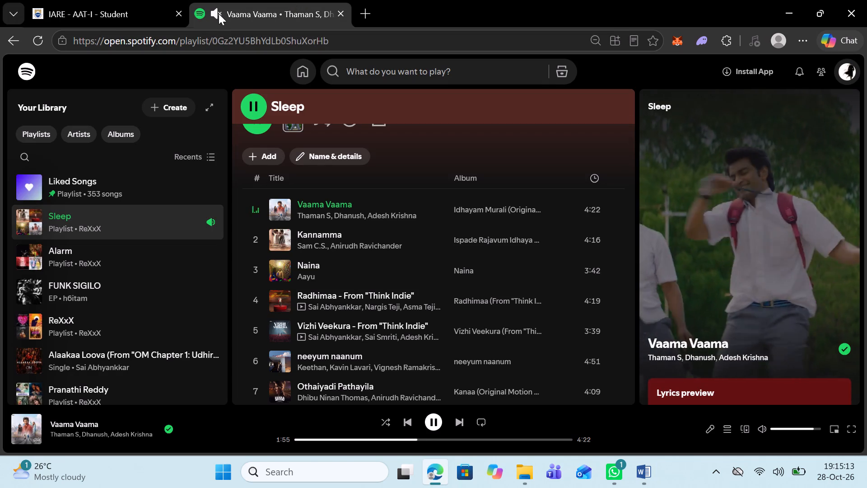
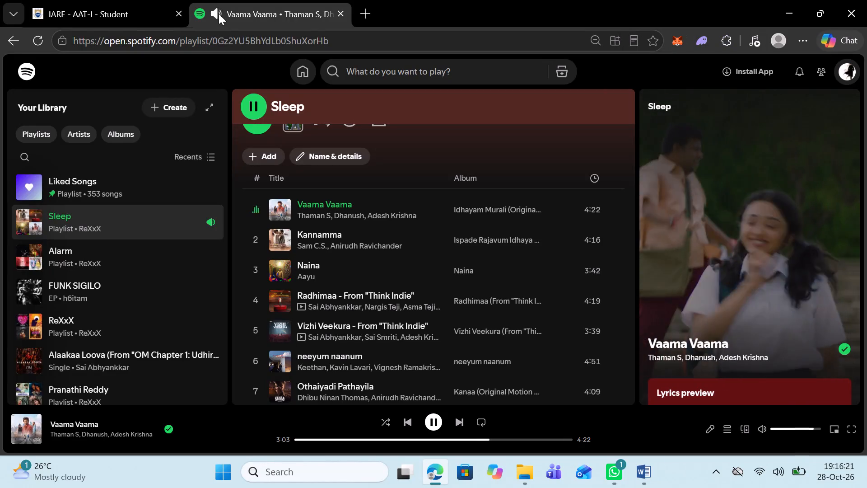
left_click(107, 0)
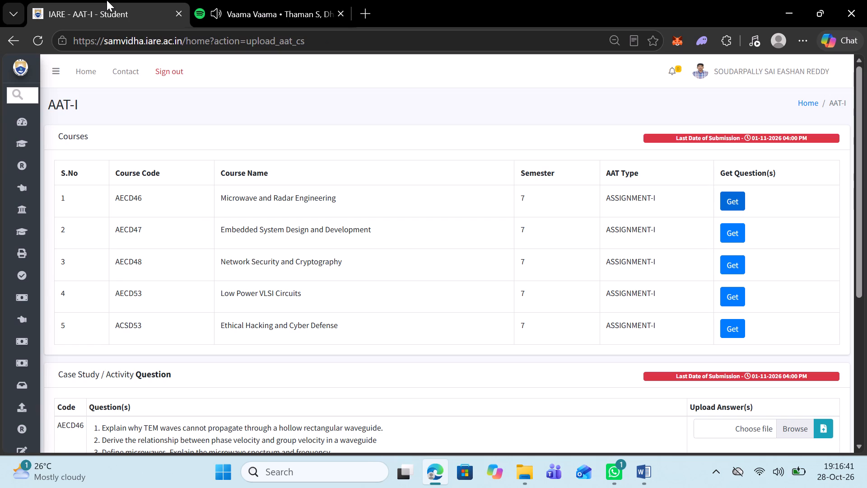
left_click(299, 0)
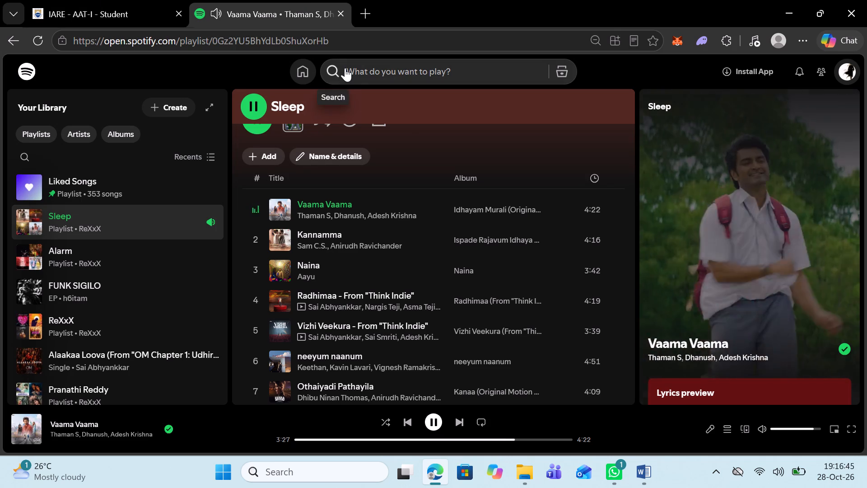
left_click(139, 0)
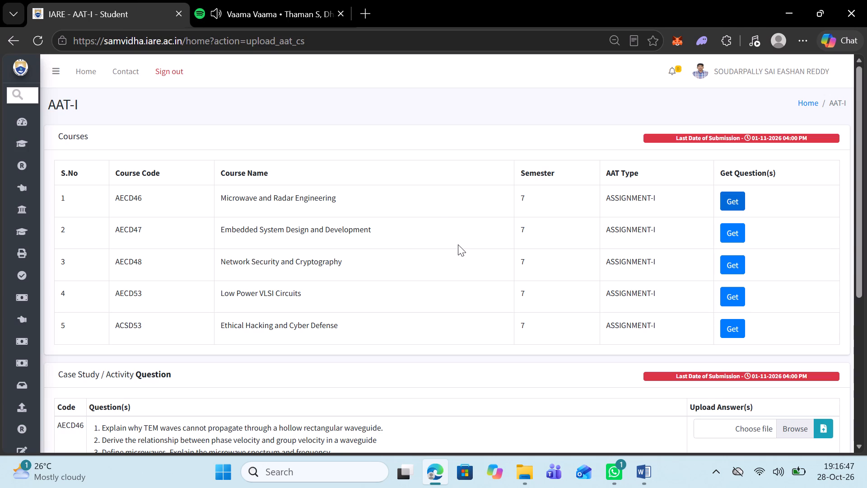
Switch to Word and save the PDF copy as "micro wave radar engineering front page" in the 10 questions folder.
left_click(648, 476)
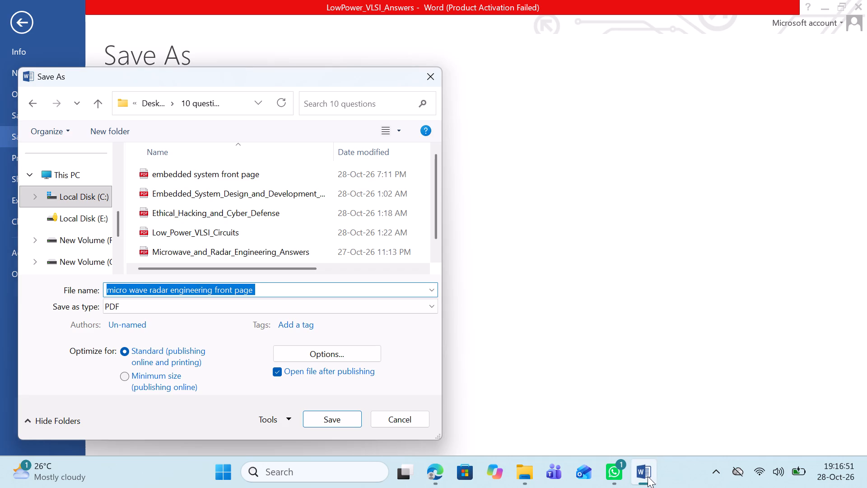
left_click(327, 286)
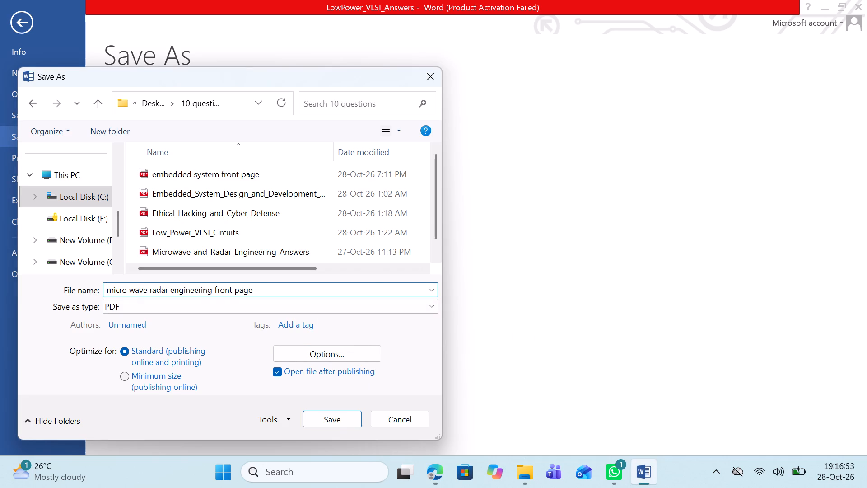
left_click(334, 420)
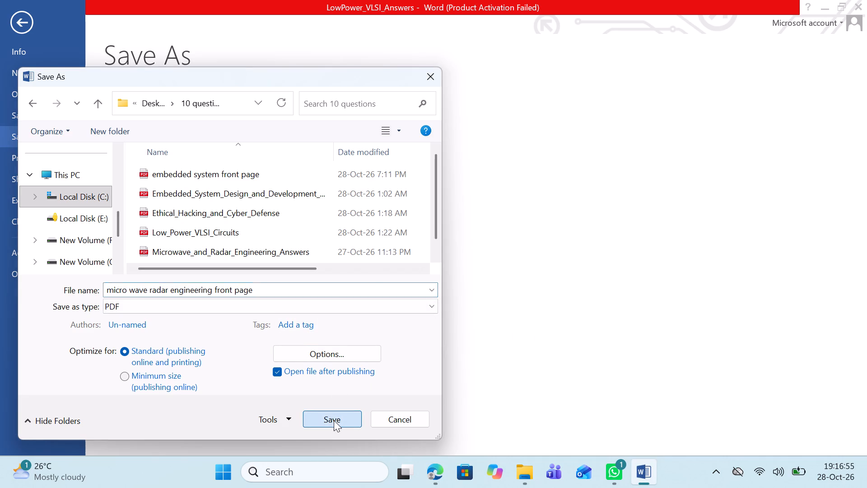
Close the Edge tab showing the published microwave and radar engineering cover page PDF.
left_click(298, 0)
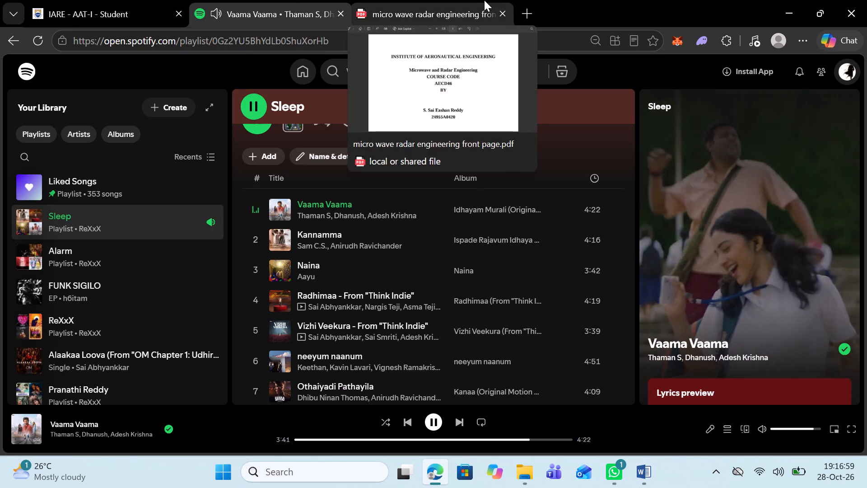
left_click(500, 14)
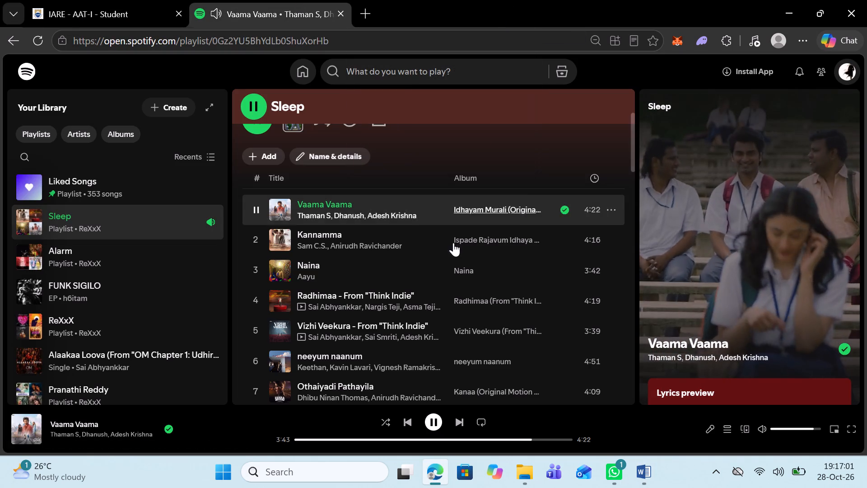
Replace the Word cover page's course name with the opening word "Network", checking the course name on the Samvidha page in Edge.
left_click(82, 0)
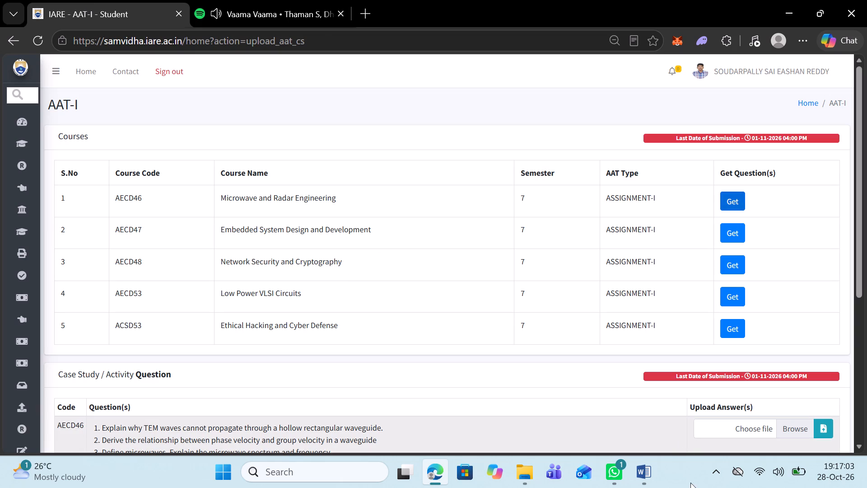
left_click(649, 473)
scroll(507, 221, "up", 6)
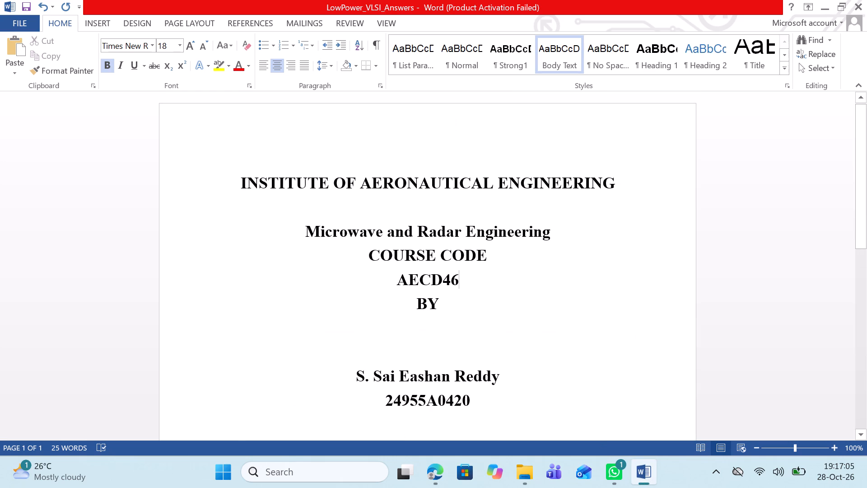
left_click(562, 225)
key("Left")
key("Left")
key("BackSpace")
key("BackSpace")
key("BackSpace")
key("BackSpace")
key("BackSpace")
key("BackSpace")
key("BackSpace")
key("BackSpace")
key("BackSpace")
key("BackSpace")
key("BackSpace")
key("BackSpace")
key("BackSpace")
key("BackSpace")
key("BackSpace")
key("BackSpace")
key("BackSpace")
key("BackSpace")
key("BackSpace")
key("BackSpace")
key("BackSpace")
key("BackSpace")
key("BackSpace")
key("BackSpace")
key("BackSpace")
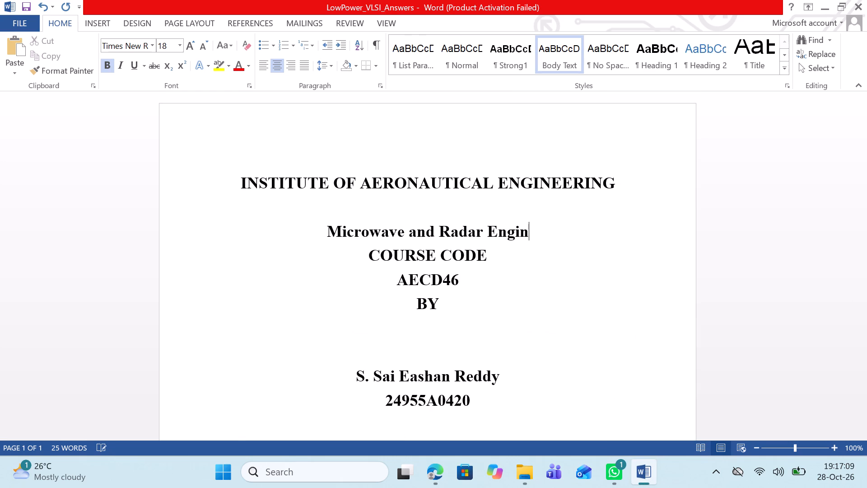
key("BackSpace")
key("BackSpace")
key("BackSpace")
key("BackSpace")
key("BackSpace")
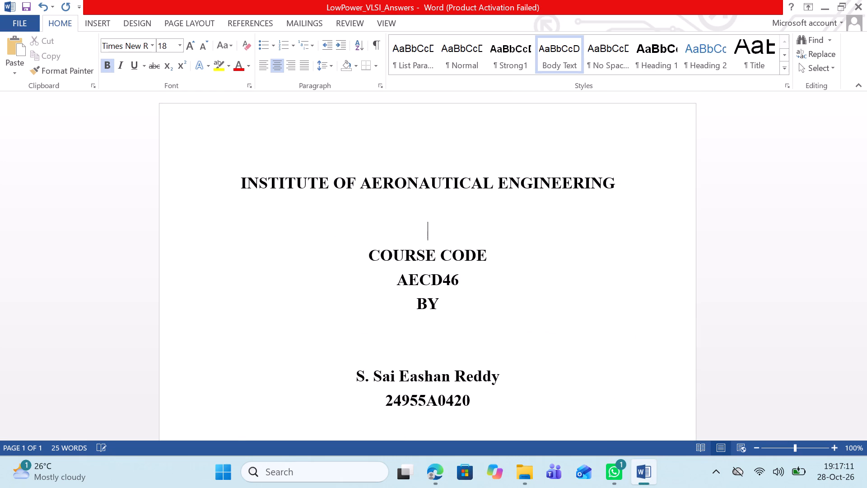
type("Network")
key("space")
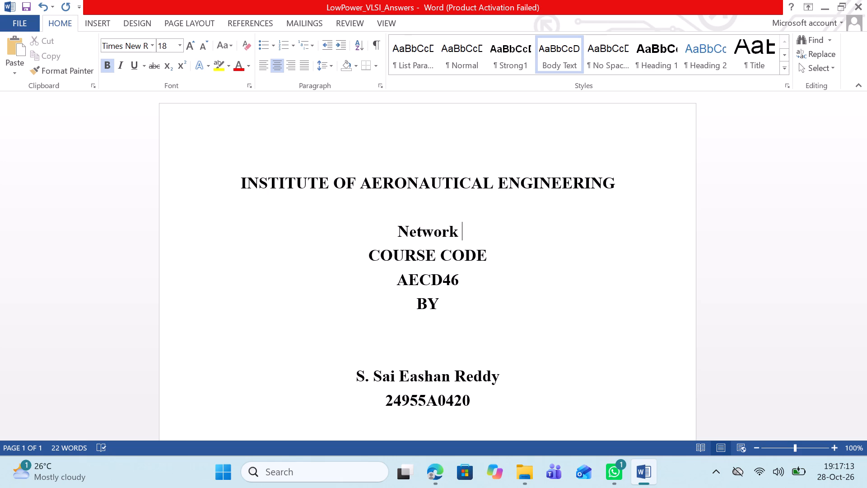
left_click(432, 460)
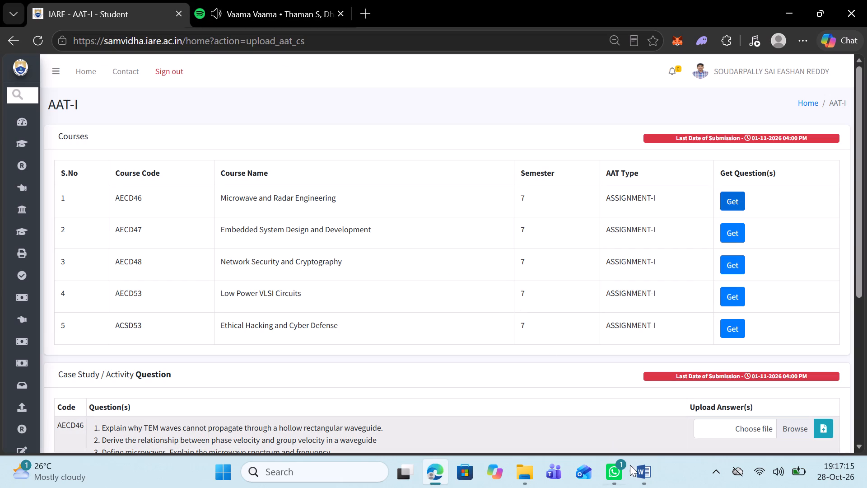
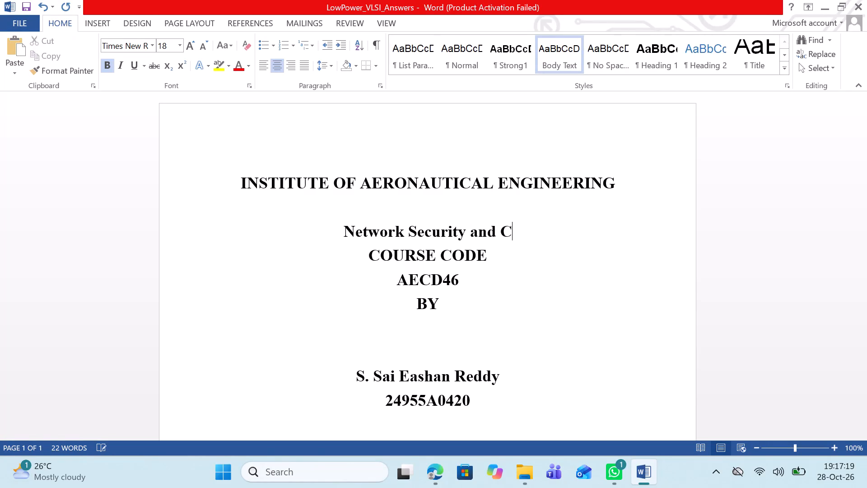
Complete the course name on the cover page so it reads "Network Security and Cryptography".
type("yptograph")
key("y")
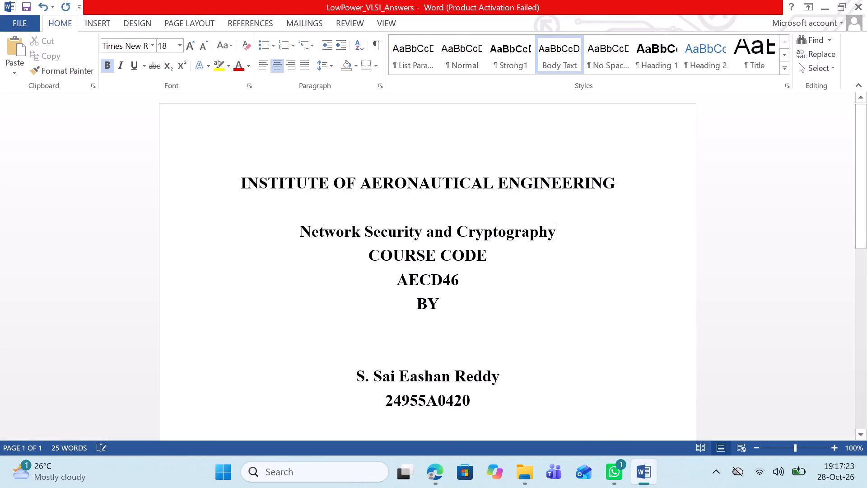
Check the course code on the Samvidha page in Edge and set the Word cover page's course code to AECD48.
left_click(441, 479)
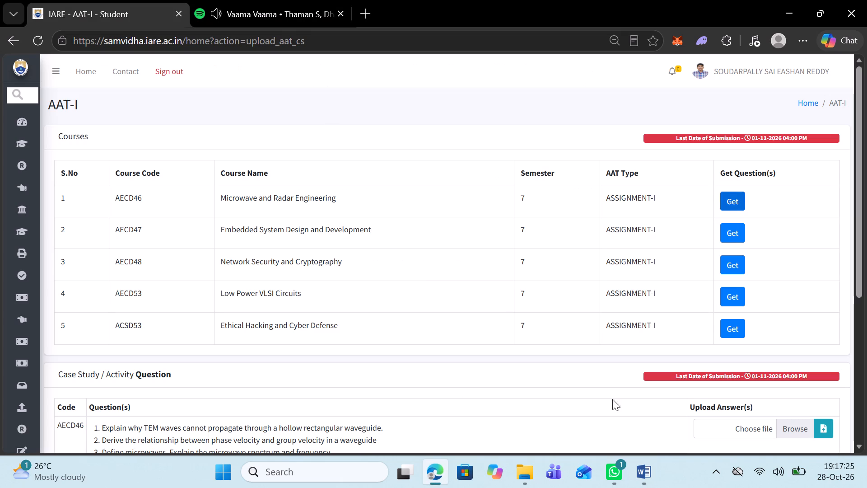
left_click(646, 476)
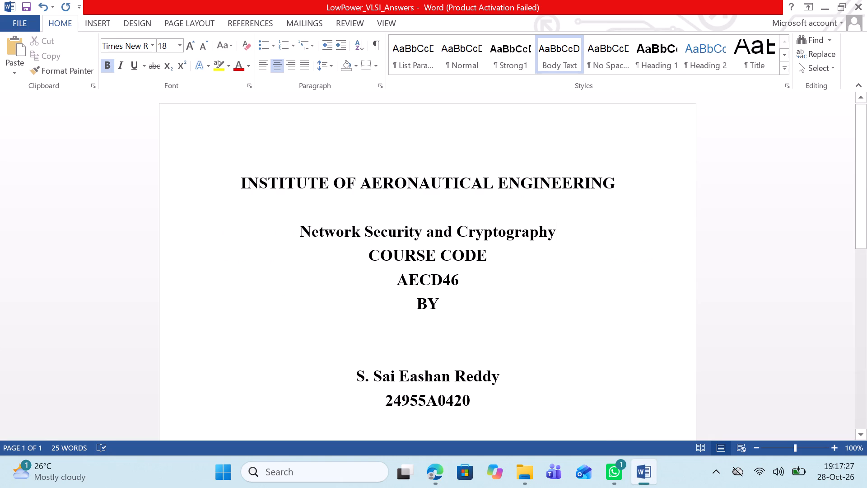
left_click(469, 275)
key("BackSpace")
key("8")
scroll(399, 383, "down", 2)
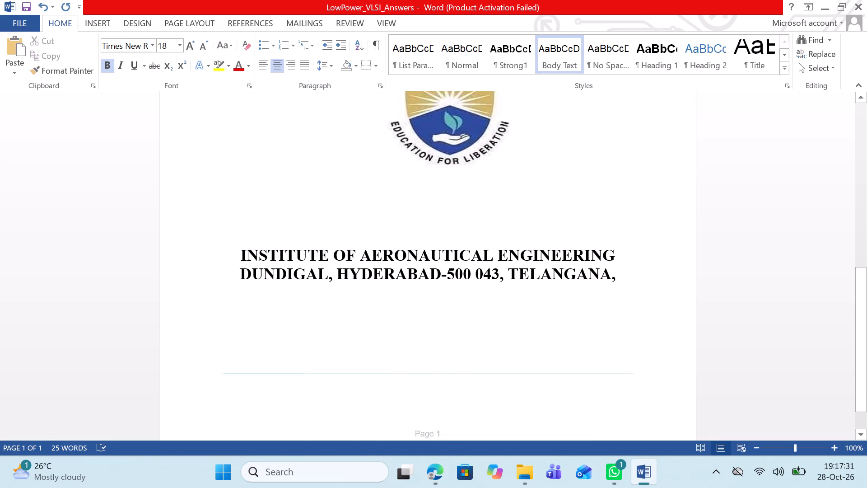
scroll(399, 383, "up", 2)
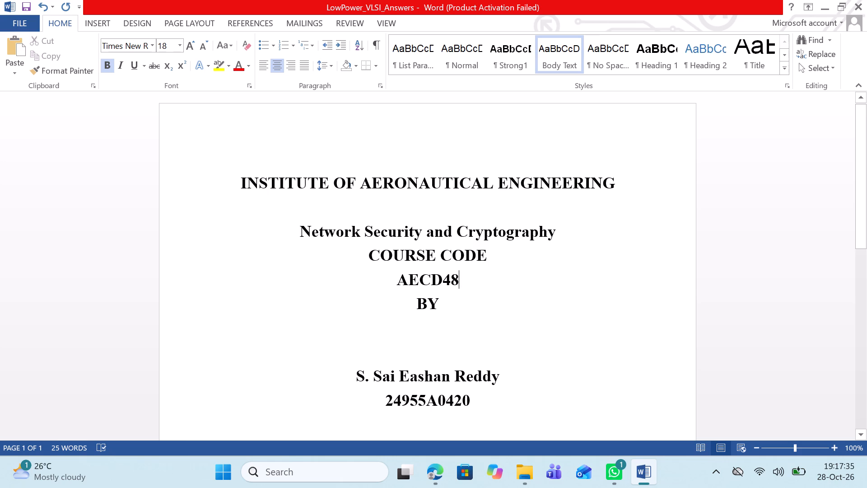
Save a PDF copy of the cover page as "network front page" in the 10 questions folder on the Desktop.
left_click(14, 20)
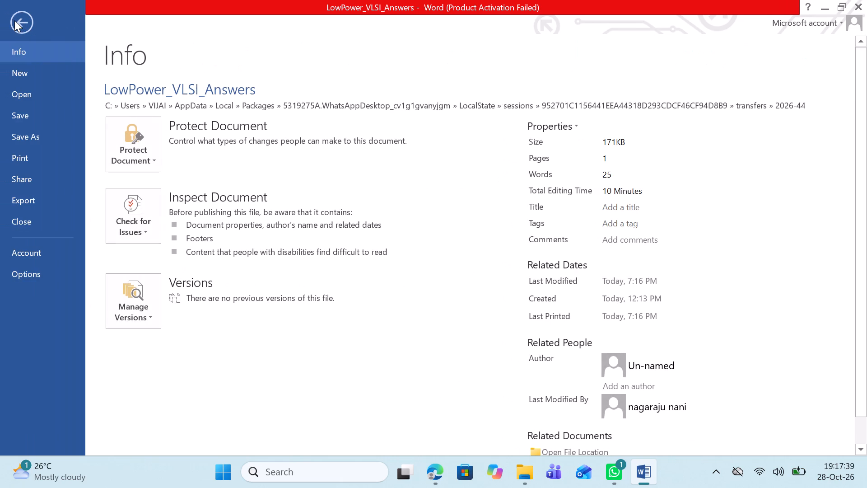
left_click(41, 138)
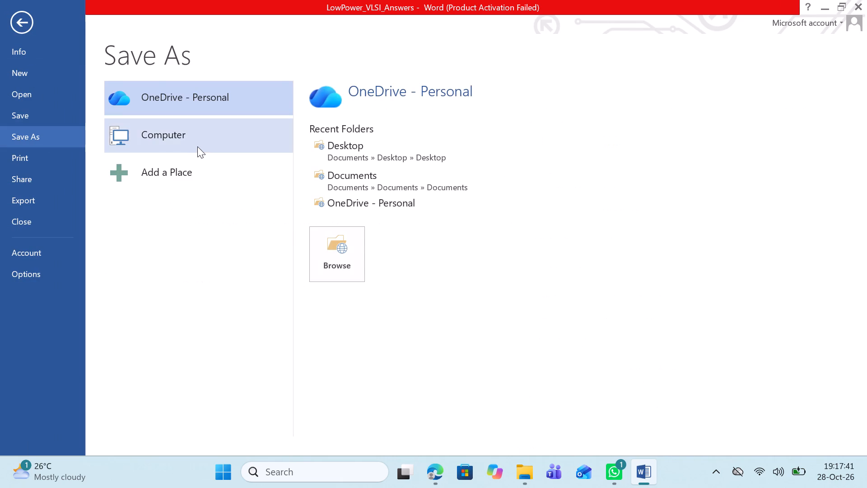
left_click(198, 146)
left_click(343, 246)
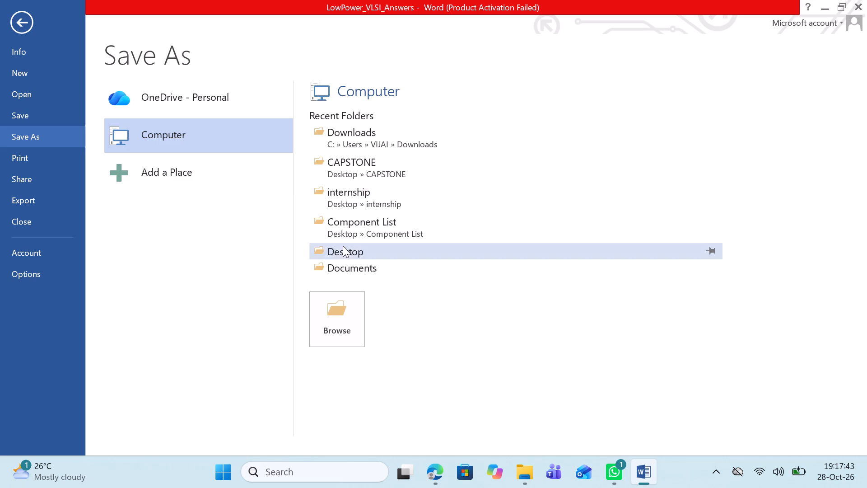
double_click(221, 177)
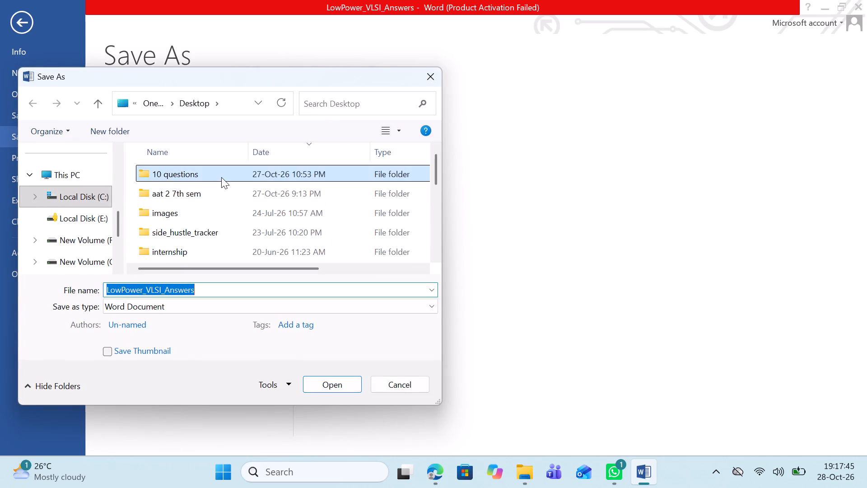
left_click(197, 302)
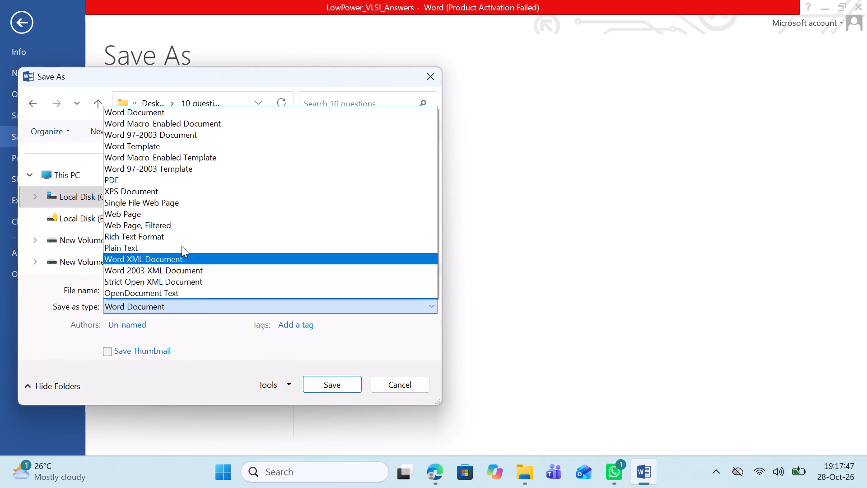
left_click(163, 185)
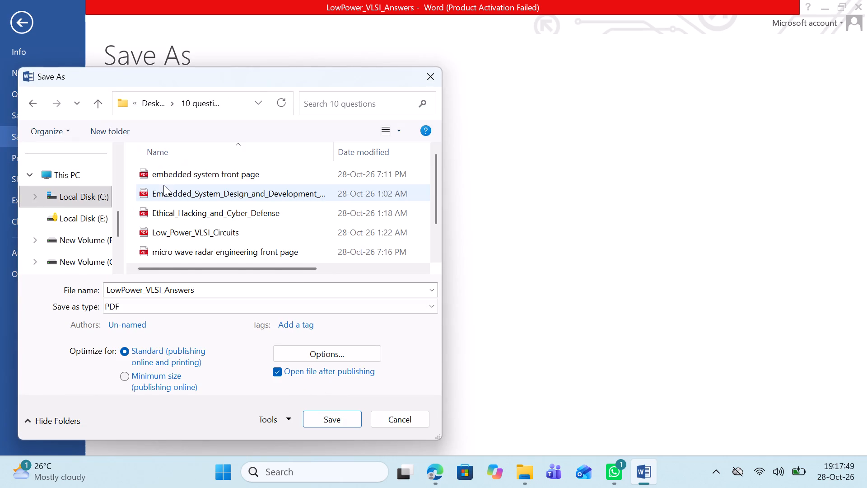
left_click(443, 484)
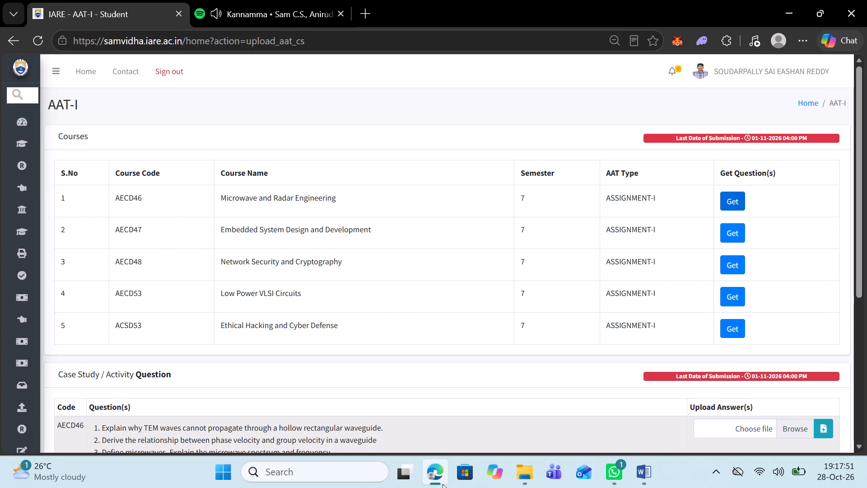
left_click(650, 482)
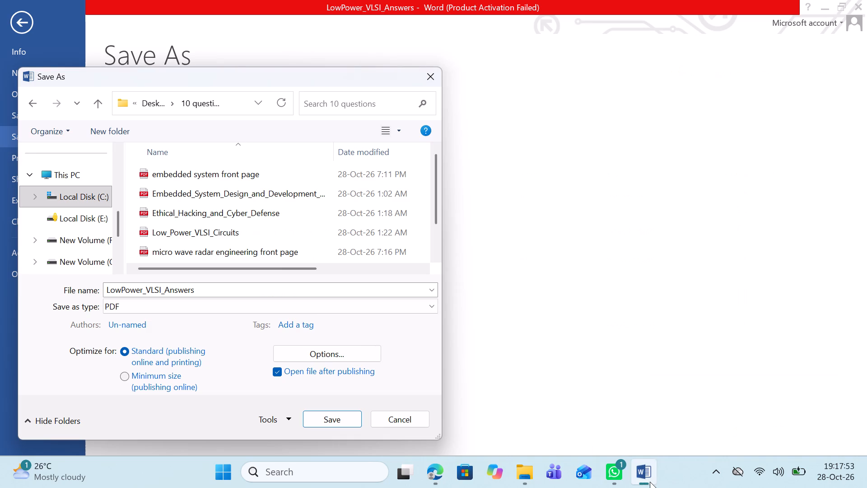
left_click(268, 286)
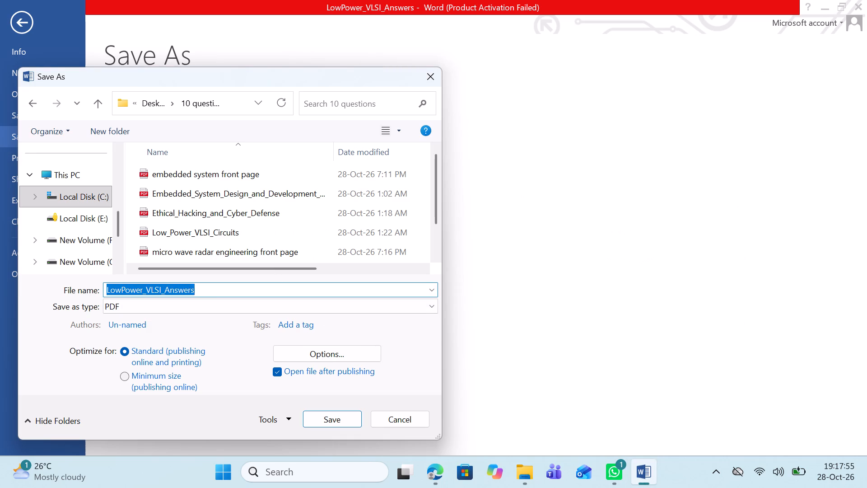
key("BackSpace")
type("network front pagr")
key("space")
key("BackSpace")
key("BackSpace")
type("e")
key("space")
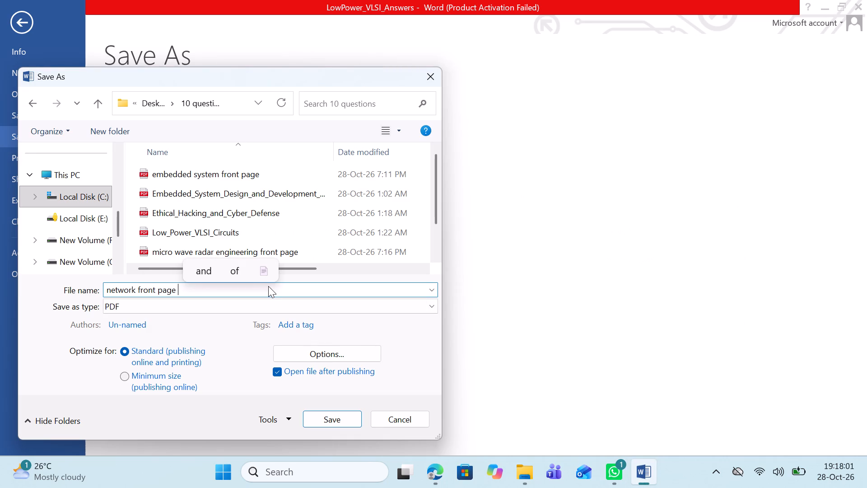
left_click(335, 419)
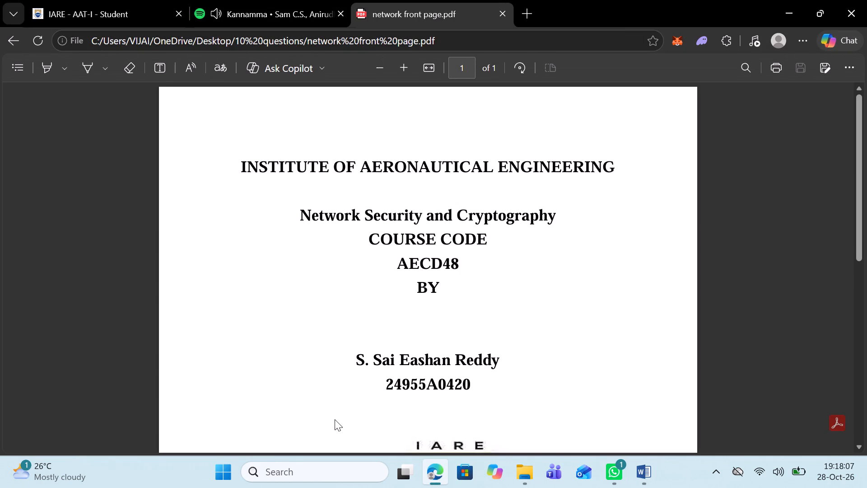
Return to the Samvidha AAT-I page and close the published network front page PDF.
left_click(61, 0)
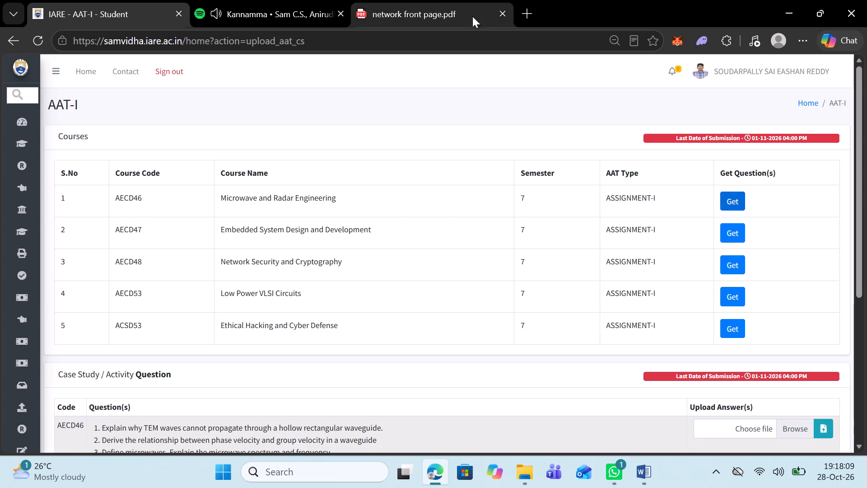
left_click(503, 14)
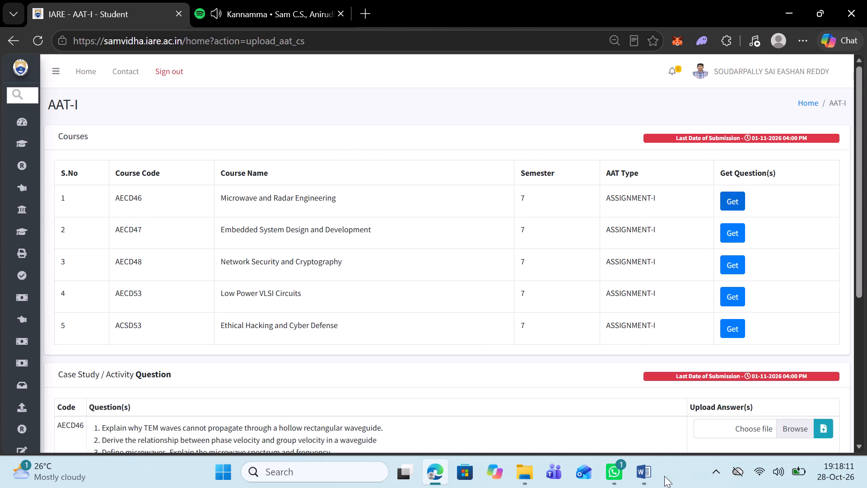
Switch to Word and change the cover page's course code to AECD53.
left_click(651, 474)
key("BackSpace")
key("BackSpace")
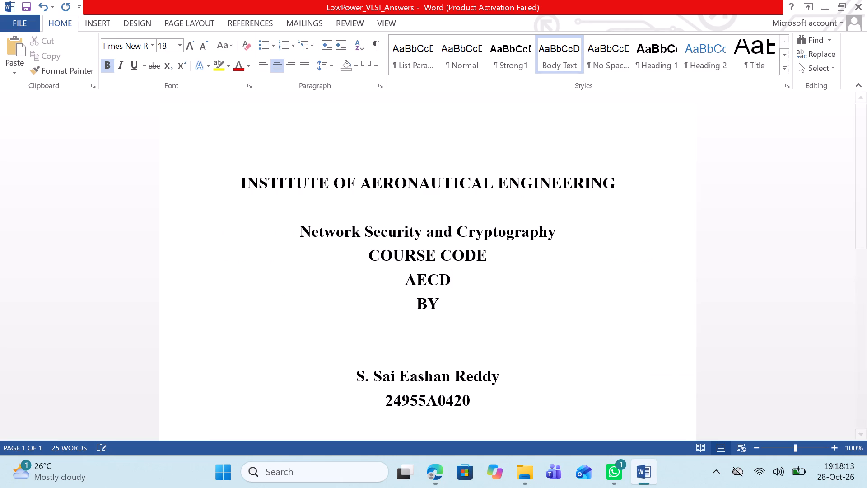
type("53")
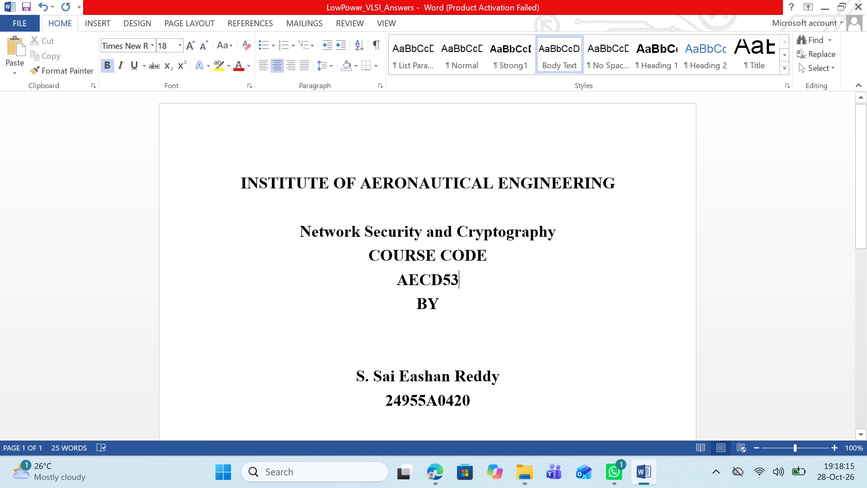
Replace the cover page's course name with "Low Power VLSI Circuits".
left_click(564, 225)
key("Left")
key("Left")
key("BackSpace")
key("BackSpace")
key("BackSpace")
key("BackSpace")
key("BackSpace")
key("BackSpace")
key("BackSpace")
key("BackSpace")
key("BackSpace")
key("BackSpace")
key("BackSpace")
key("BackSpace")
key("BackSpace")
key("BackSpace")
key("BackSpace")
key("BackSpace")
key("BackSpace")
key("BackSpace")
key("BackSpace")
key("BackSpace")
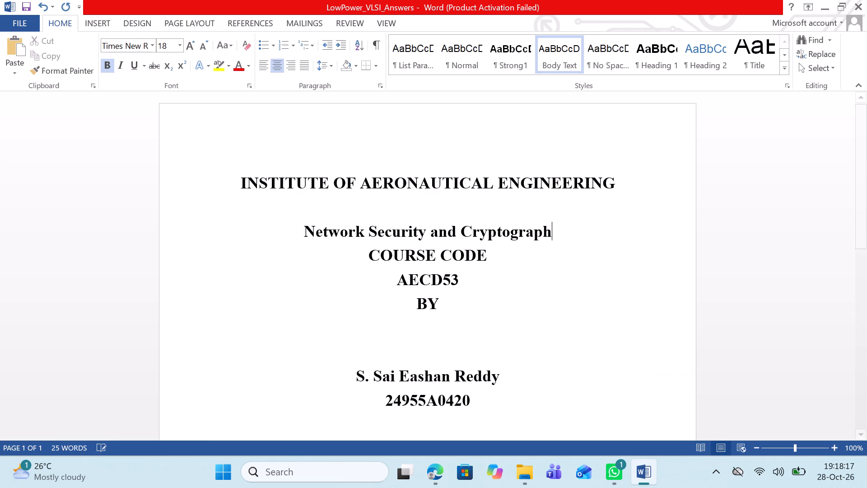
key("BackSpace")
key("BackSpace")
key("BackSpace")
key("BackSpace")
key("BackSpace")
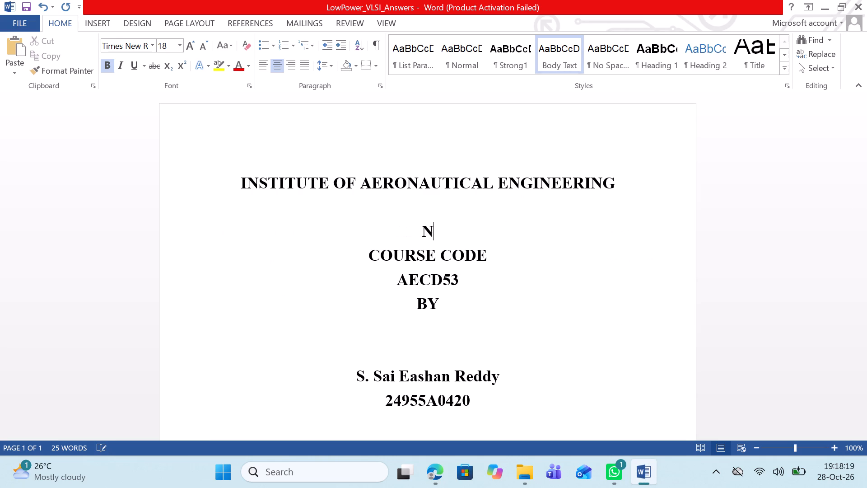
key("BackSpace")
type("Low Power VLSI Circuits")
key("space")
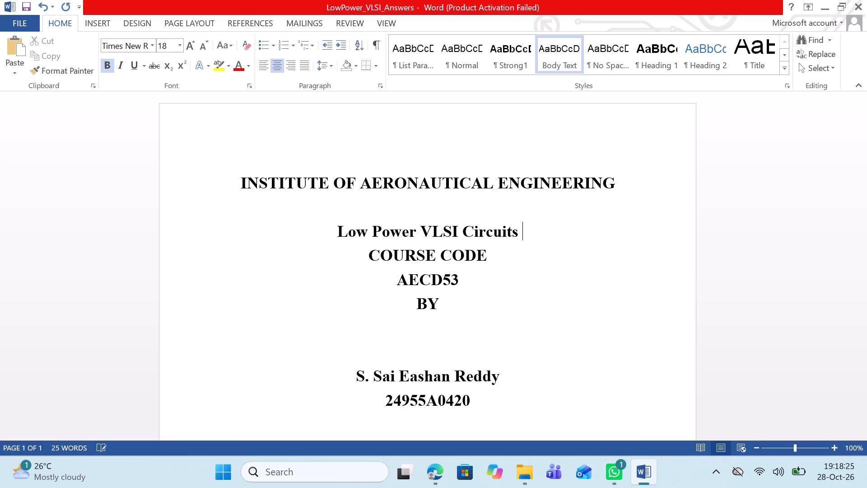
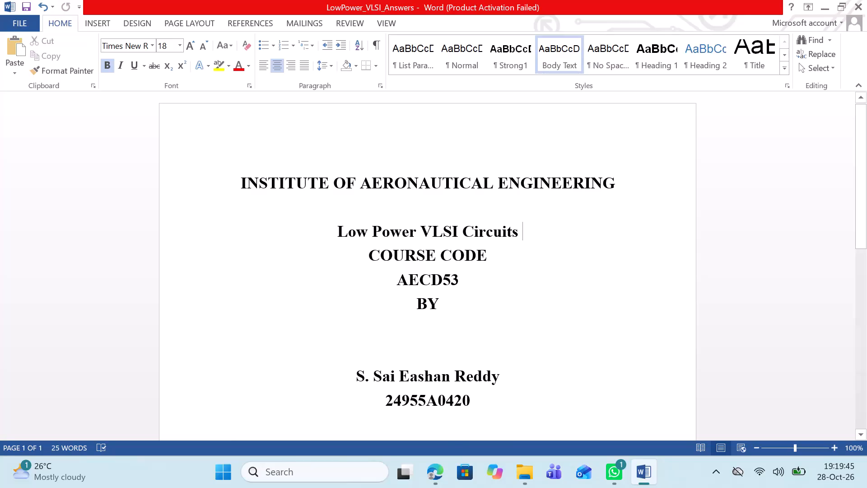
Save a PDF copy of the Low Power VLSI Circuits cover page as "LowPower_VLSI_front page" on the Desktop.
left_click(433, 469)
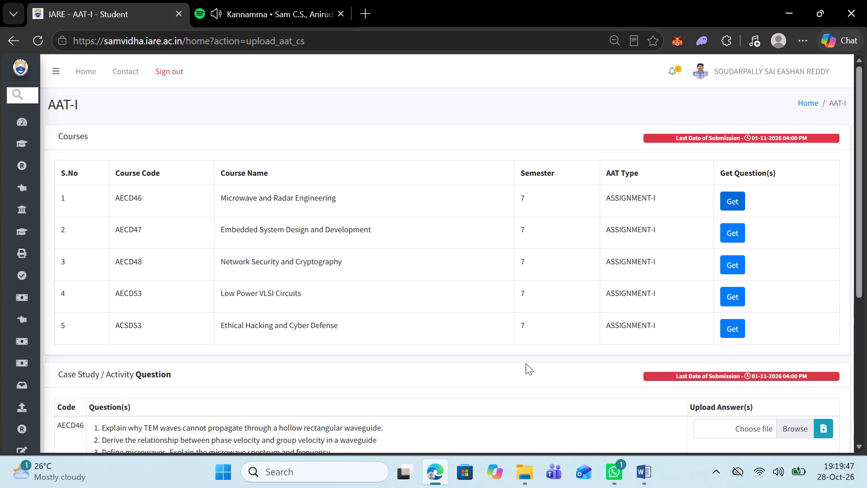
left_click(645, 462)
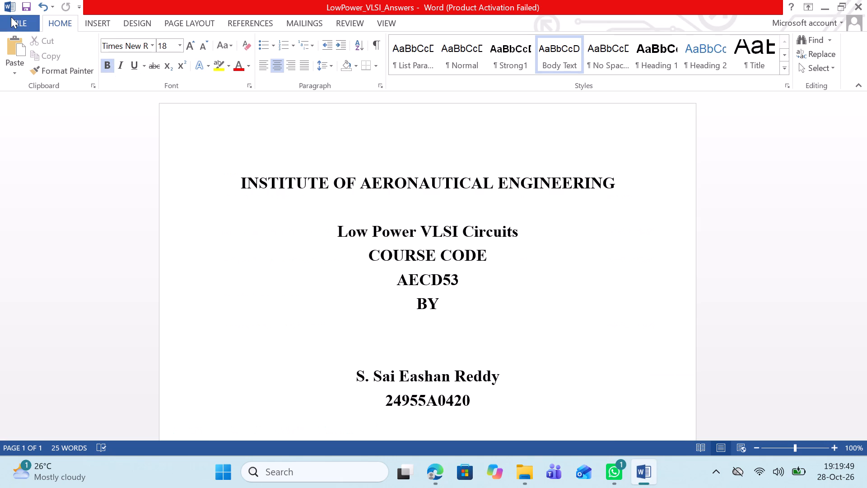
left_click(11, 17)
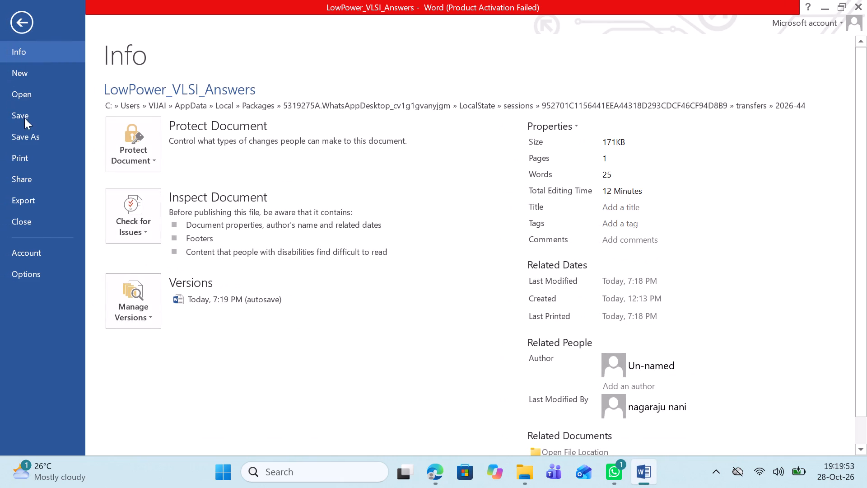
left_click(34, 127)
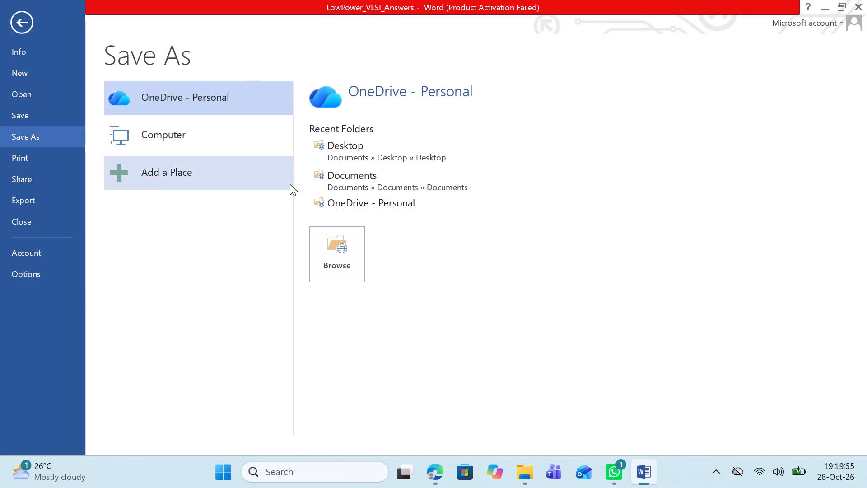
left_click(235, 140)
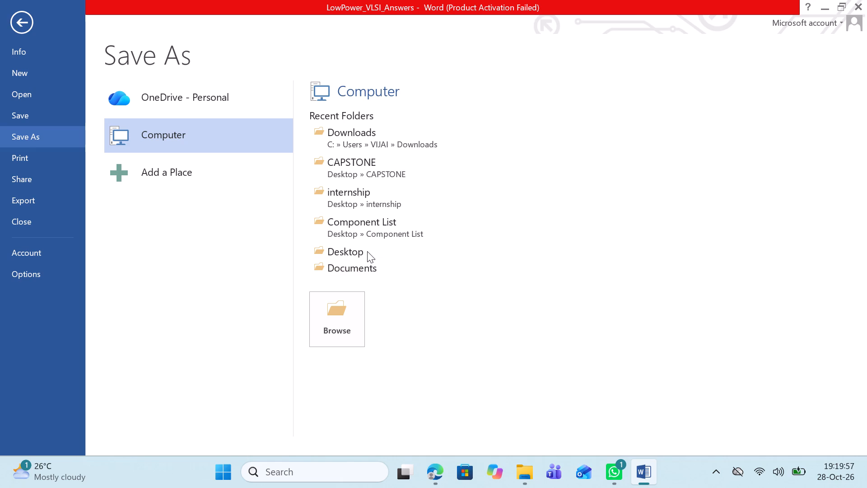
left_click(368, 250)
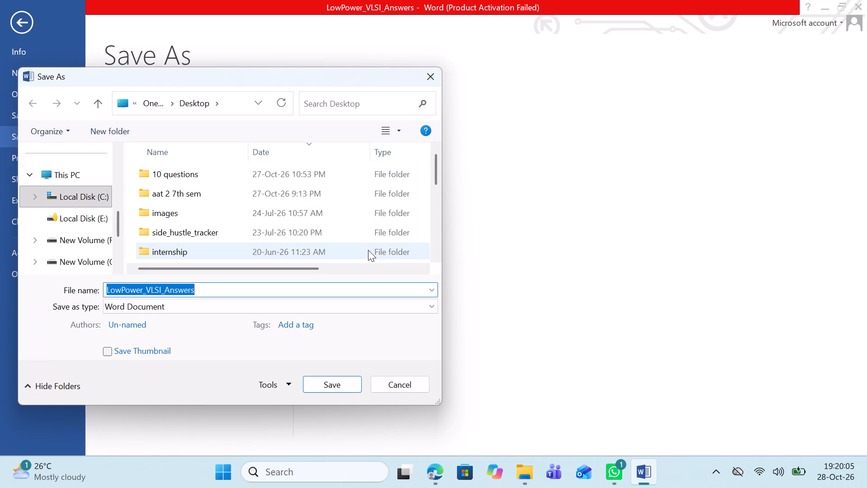
left_click(283, 289)
key("BackSpace")
key("BackSpace")
key("BackSpace")
key("BackSpace")
key("BackSpace")
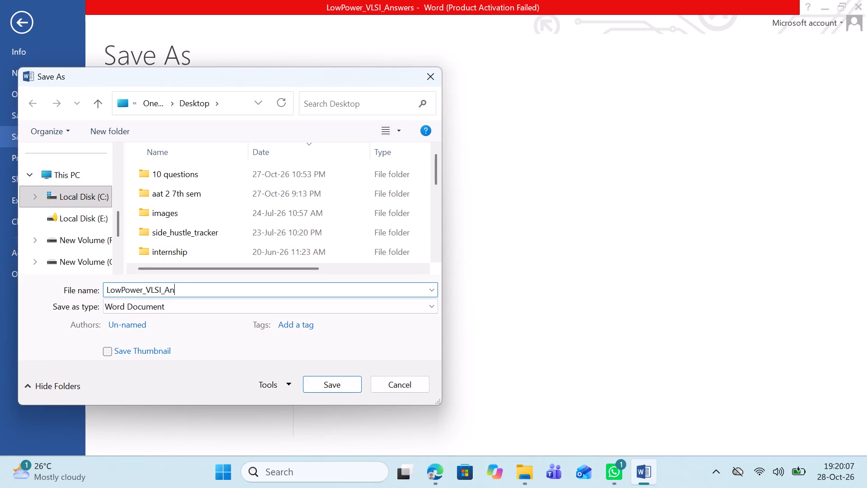
key("BackSpace")
key("BackSpace")
type("front page")
key("space")
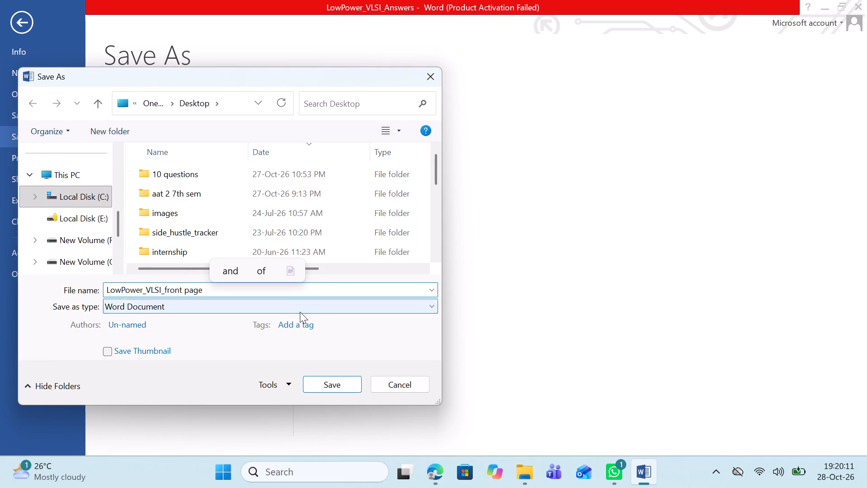
left_click(300, 312)
left_click(170, 177)
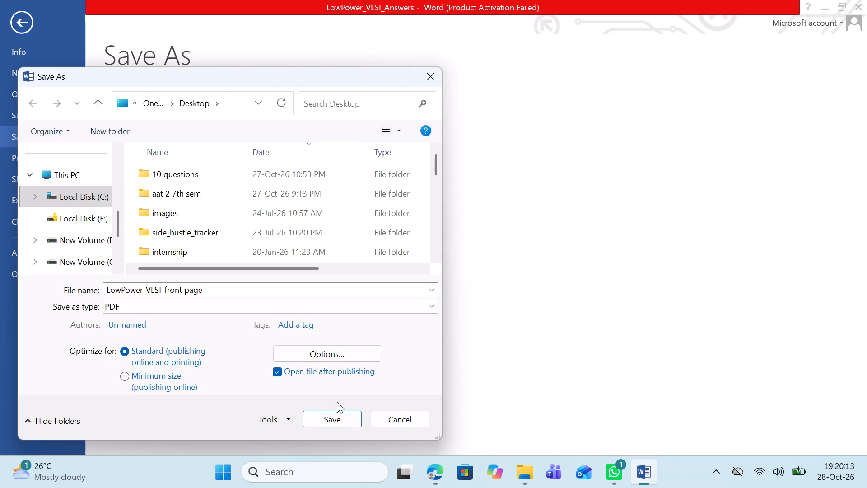
left_click(319, 420)
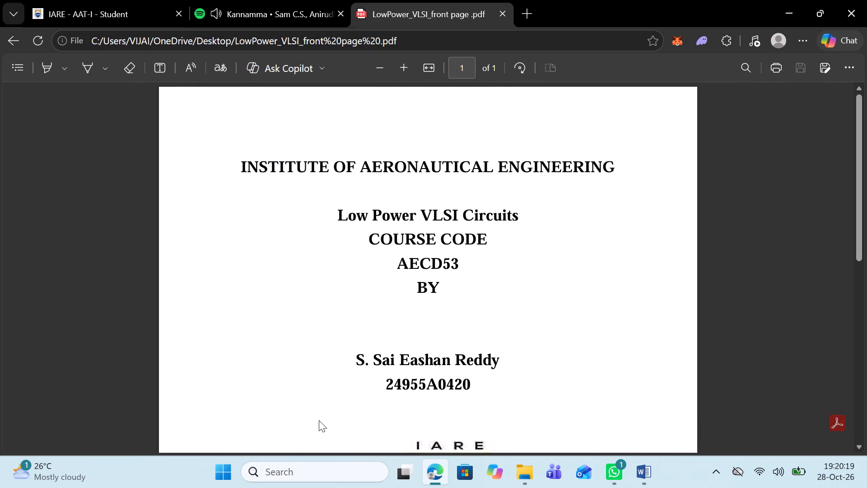
Check the last course's code on the Samvidha AAT-I page and change the Word cover page's course code to ACSD53.
left_click(121, 0)
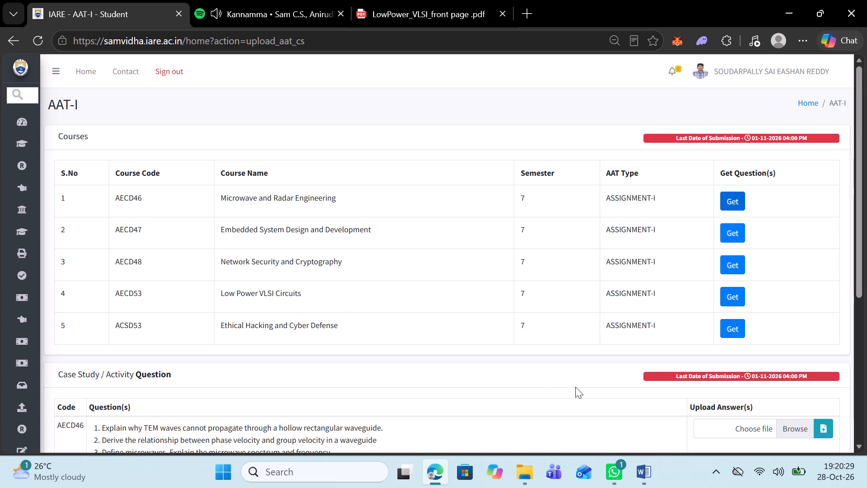
left_click(651, 473)
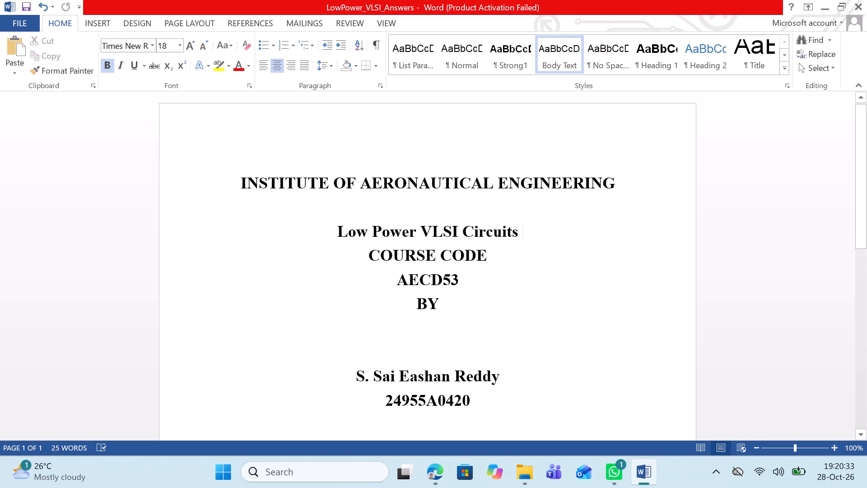
left_click(445, 279)
key("BackSpace")
key("BackSpace")
key("BackSpace")
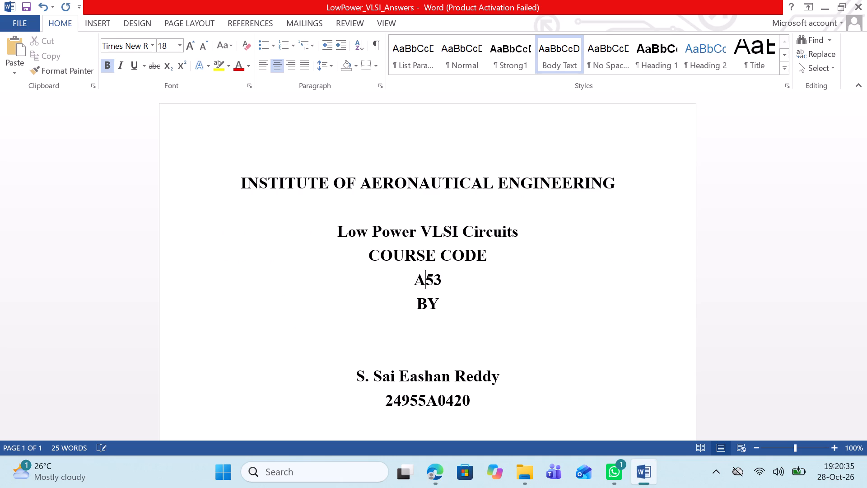
type("CSD")
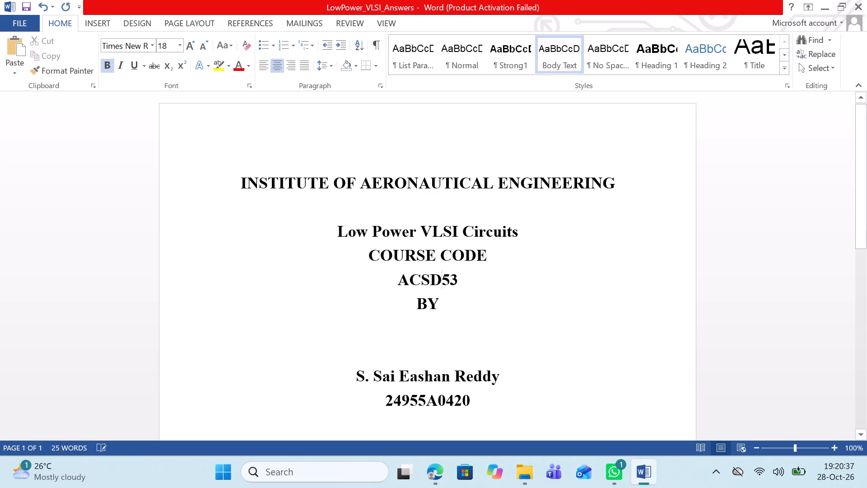
Replace the cover page's course name with "Ethical Hacking and Cyber Defense", checking the wording on the Samvidha AAT-I page.
left_click(520, 239)
key("BackSpace")
key("BackSpace")
key("BackSpace")
key("BackSpace")
key("BackSpace")
key("BackSpace")
key("BackSpace")
key("BackSpace")
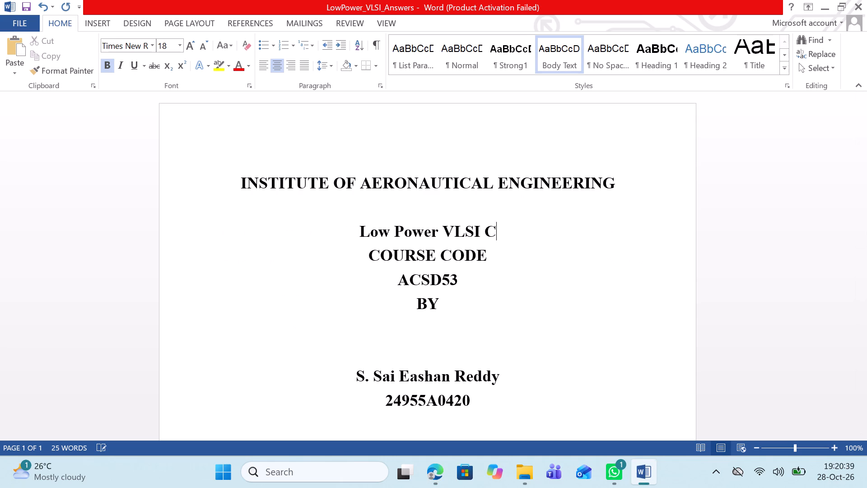
key("BackSpace")
key("BackSpace")
key("BackSpace")
key("BackSpace")
key("BackSpace")
key("BackSpace")
key("BackSpace")
key("BackSpace")
key("BackSpace")
key("BackSpace")
key("BackSpace")
key("BackSpace")
key("BackSpace")
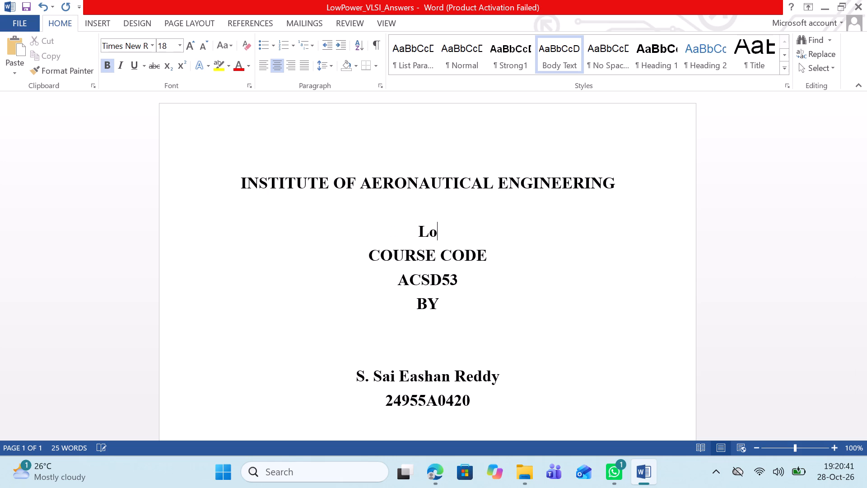
key("BackSpace")
key("BackSpace")
left_click(434, 467)
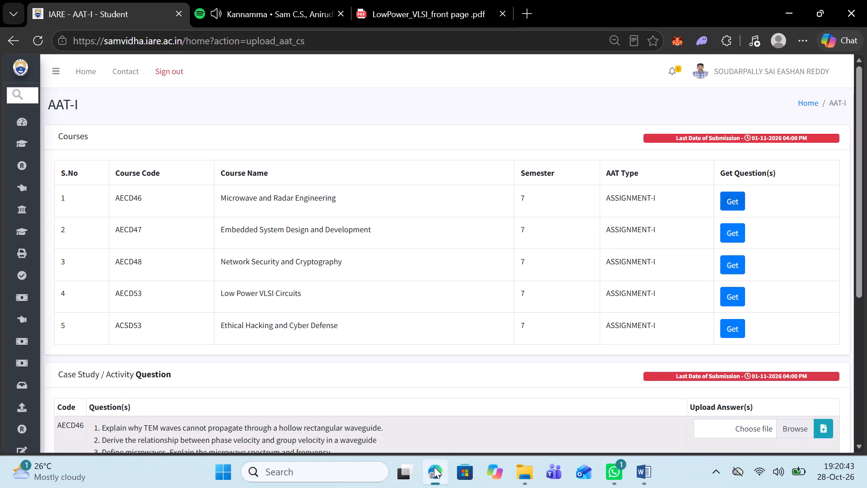
left_click(638, 486)
type("Ethicl")
key("BackSpace")
type("al Hacking an")
type("d Cyber Defense")
key("space")
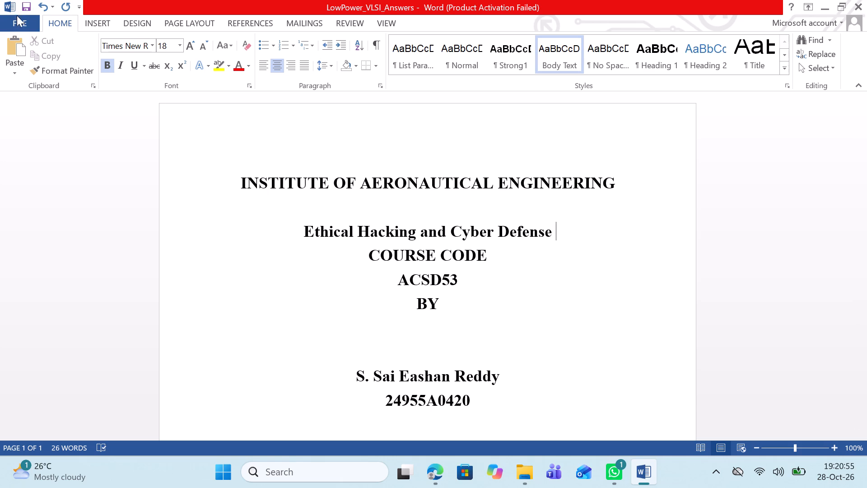
Save a PDF copy of the cover page as "ethical hacking" in the 10 questions folder on the Desktop.
left_click(17, 18)
left_click(35, 146)
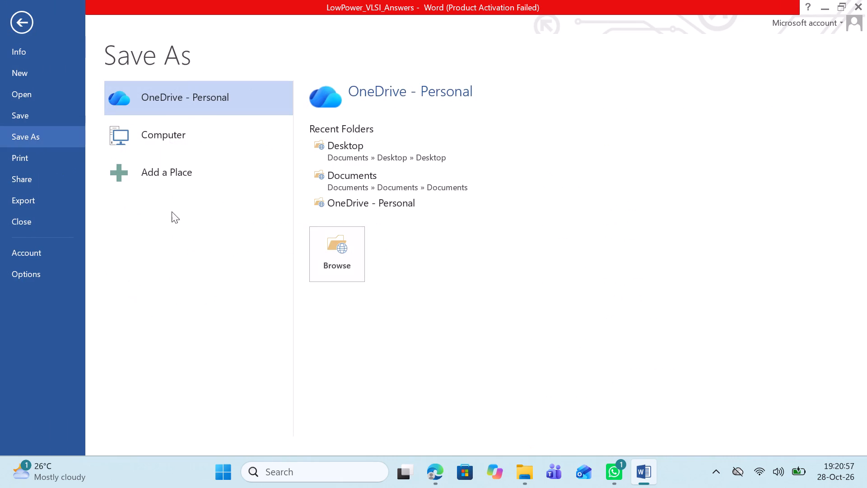
left_click(223, 147)
left_click(379, 253)
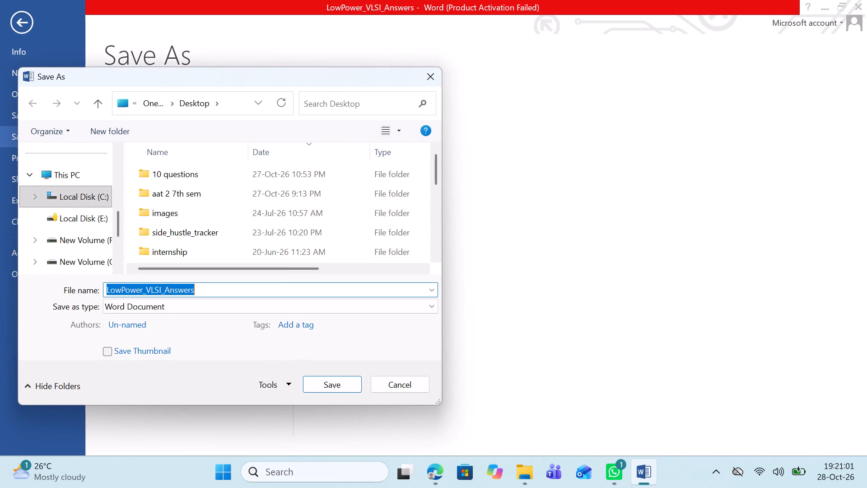
left_click(245, 290)
key("BackSpace")
key("BackSpace")
key("BackSpace")
key("BackSpace")
key("BackSpace")
key("BackSpace")
key("BackSpace")
key("BackSpace")
key("BackSpace")
key("BackSpace")
key("BackSpace")
key("BackSpace")
key("BackSpace")
key("BackSpace")
key("BackSpace")
key("BackSpace")
key("BackSpace")
key("BackSpace")
key("BackSpace")
key("BackSpace")
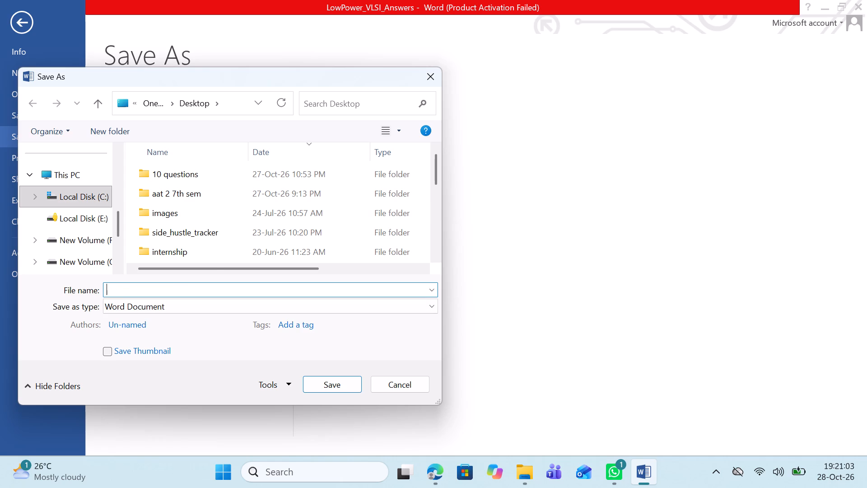
type("ethical hacking")
key("space")
left_click(210, 308)
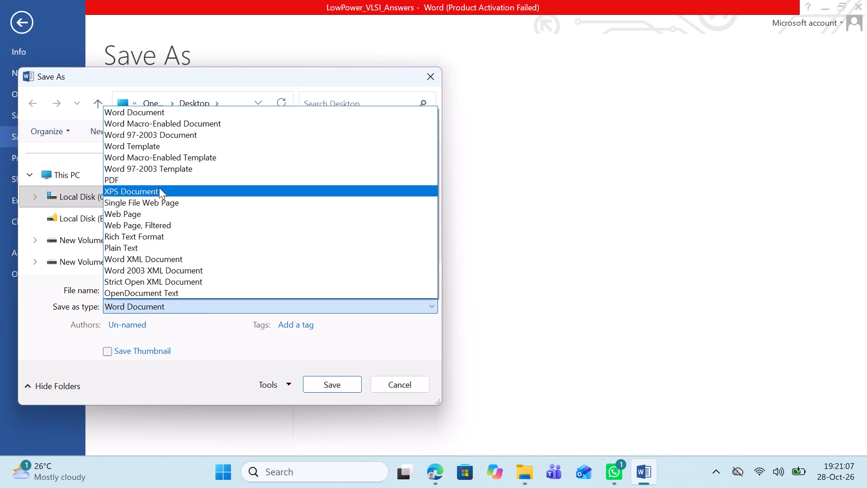
left_click(154, 178)
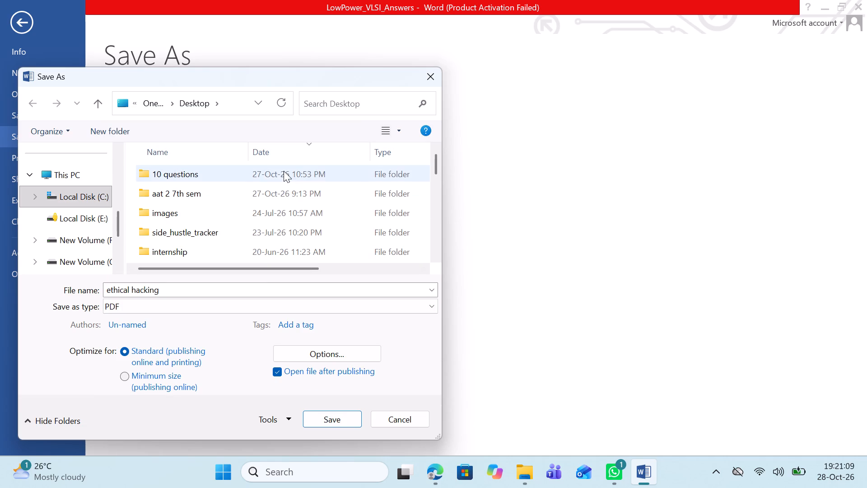
double_click(284, 171)
left_click(335, 421)
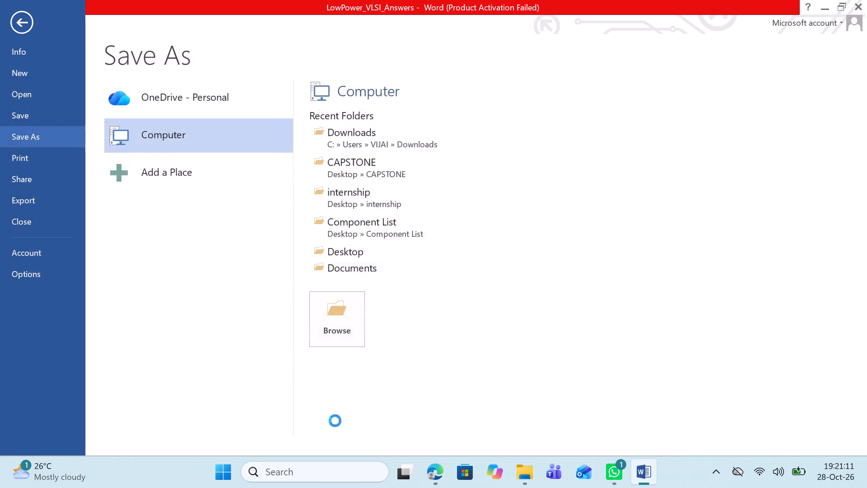
Close the published Low Power VLSI and ethical hacking cover page PDFs in the browser.
left_click(437, 0)
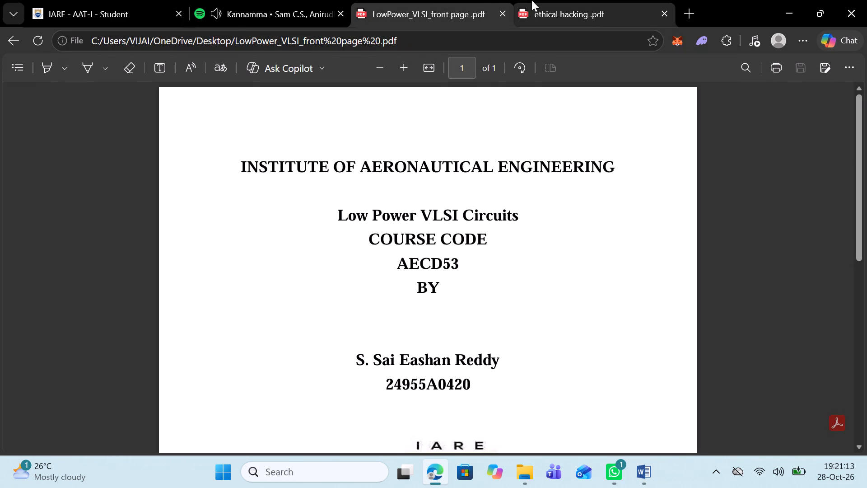
left_click(502, 14)
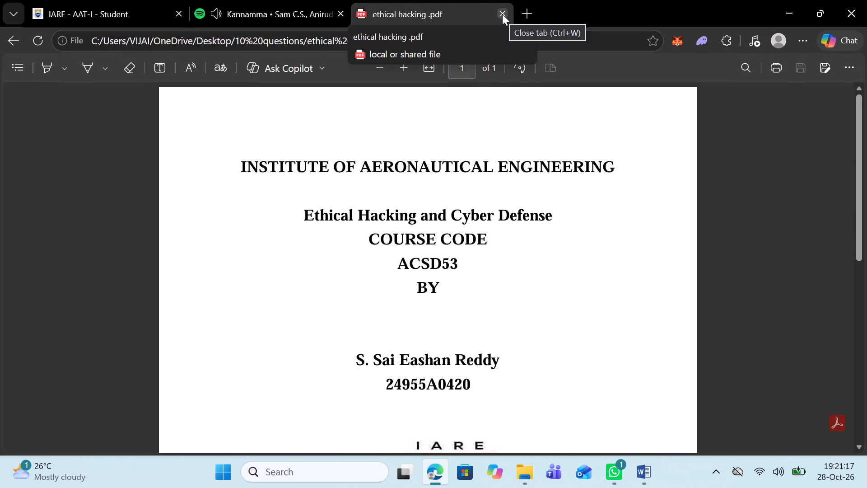
left_click(502, 14)
Switch to Spotify and play "Hai Re (From "Itllu Arjuna")" from the Sleep playlist.
left_click(312, 0)
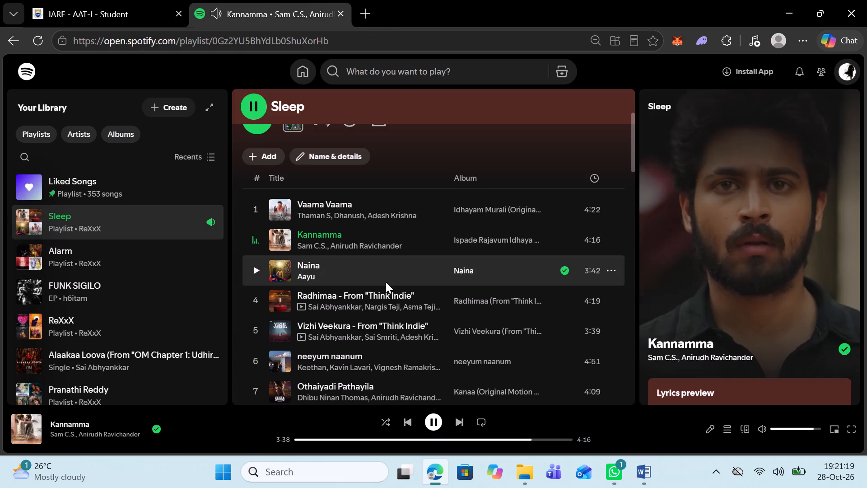
scroll(421, 335, "down", 3)
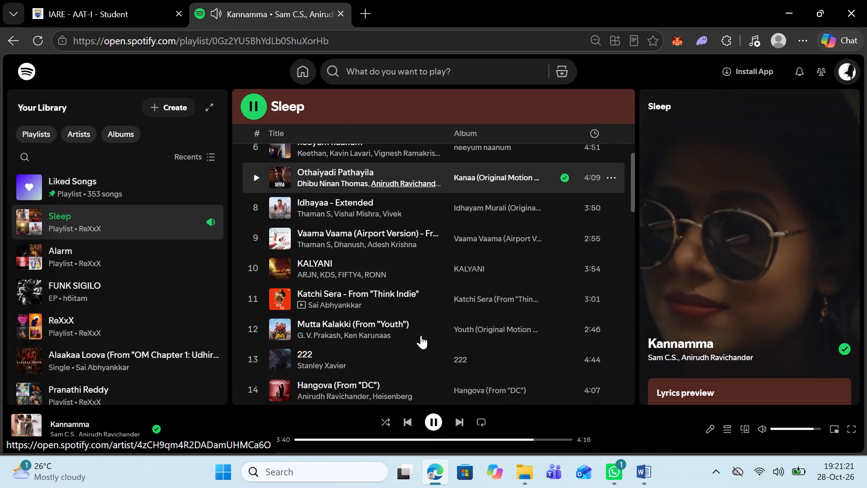
scroll(421, 335, "down", 3)
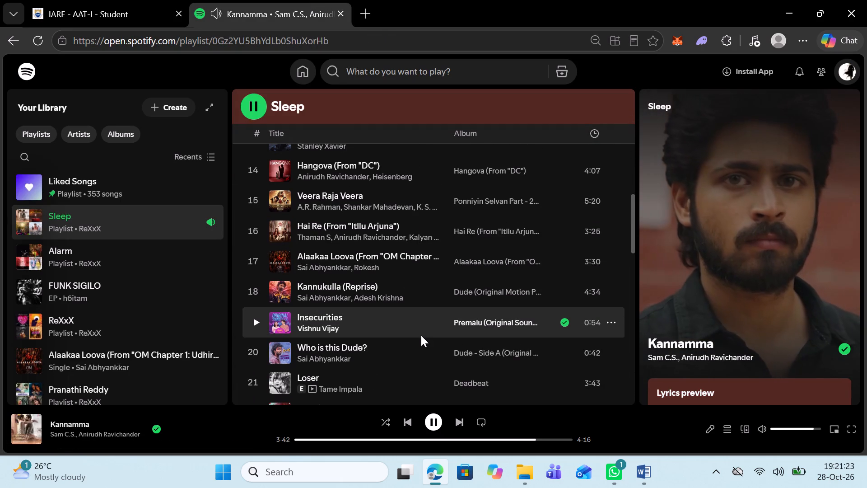
scroll(421, 335, "down", 2)
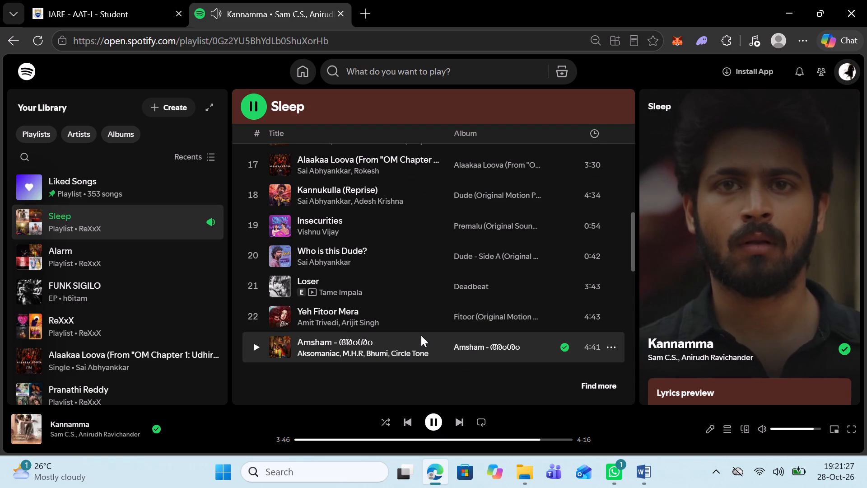
scroll(421, 335, "up", 1)
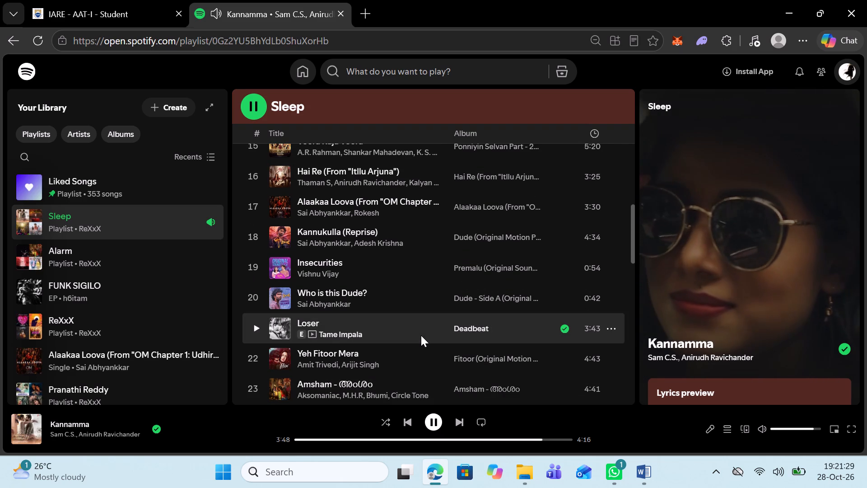
left_click(253, 176)
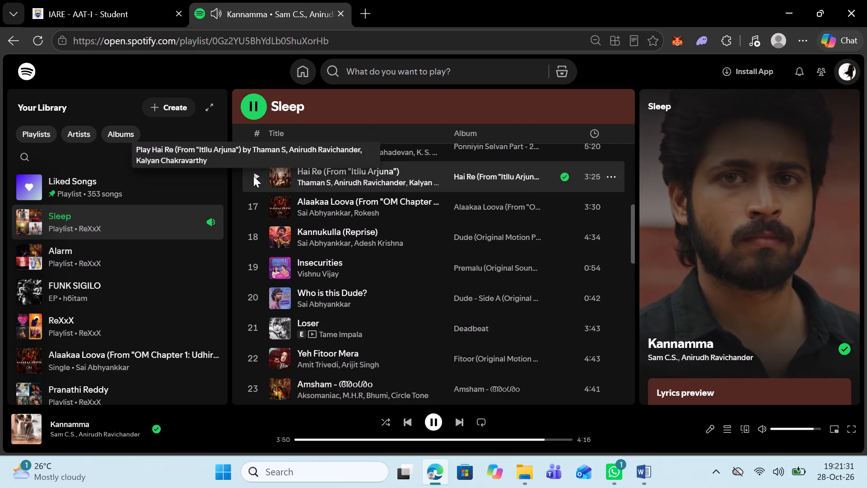
Return to the Samvidha AAT-I page.
left_click(83, 0)
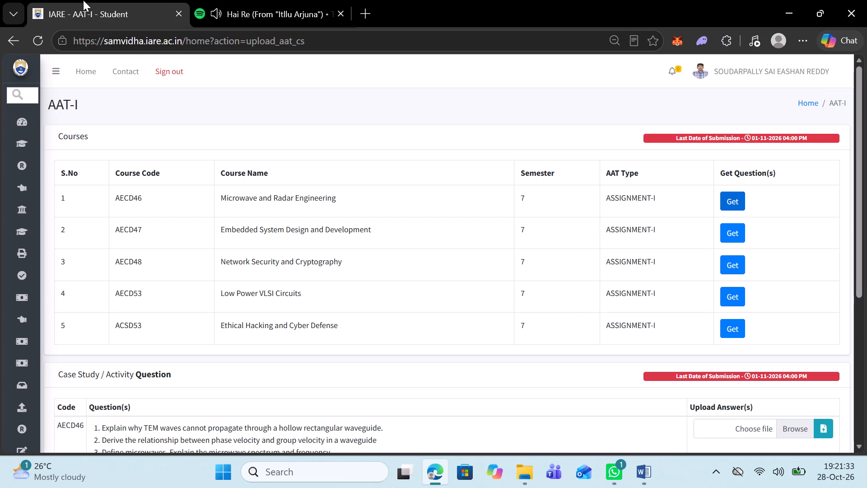
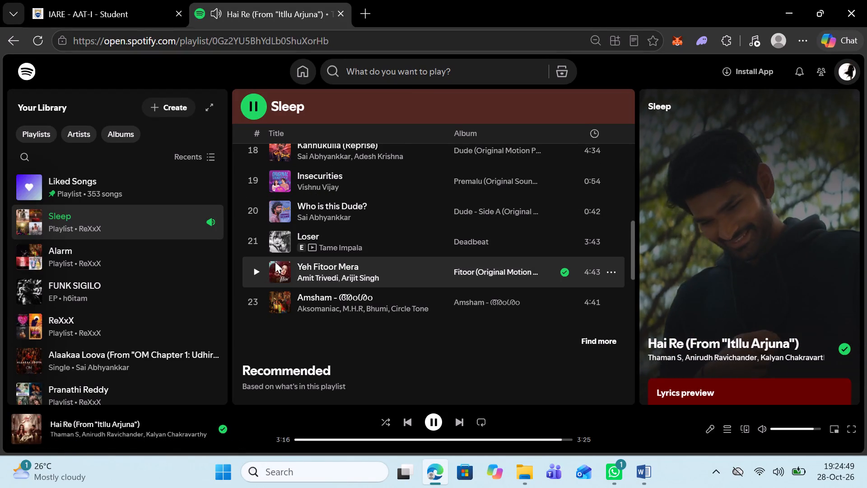
Play "Kannukulla (Reprise)" from the Sleep playlist.
scroll(311, 235, "up", 1)
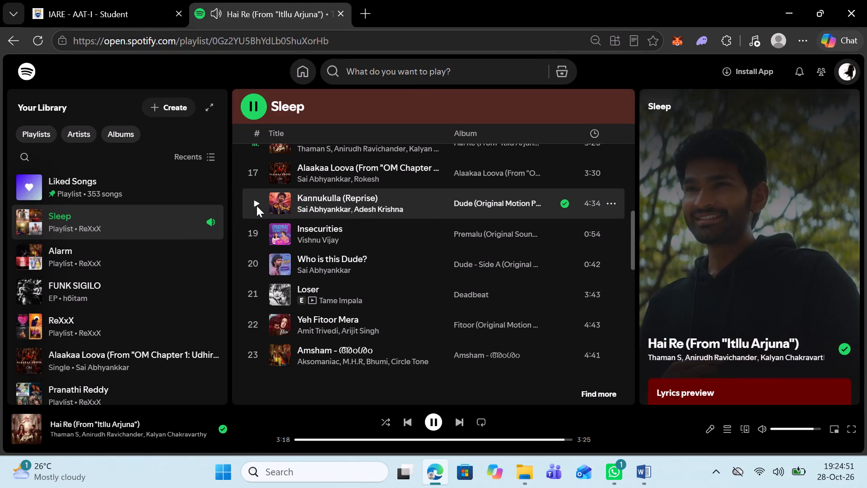
left_click(256, 206)
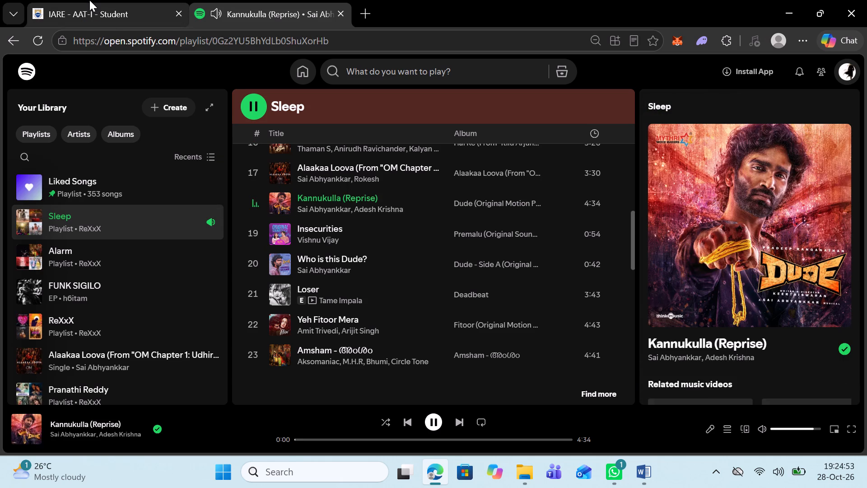
Return to the Samvidha AAT-I page with the course assignment questions.
left_click(89, 0)
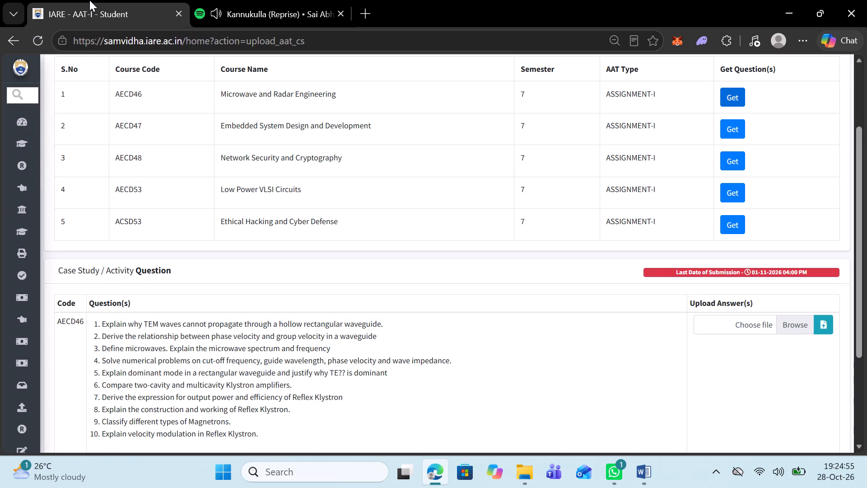